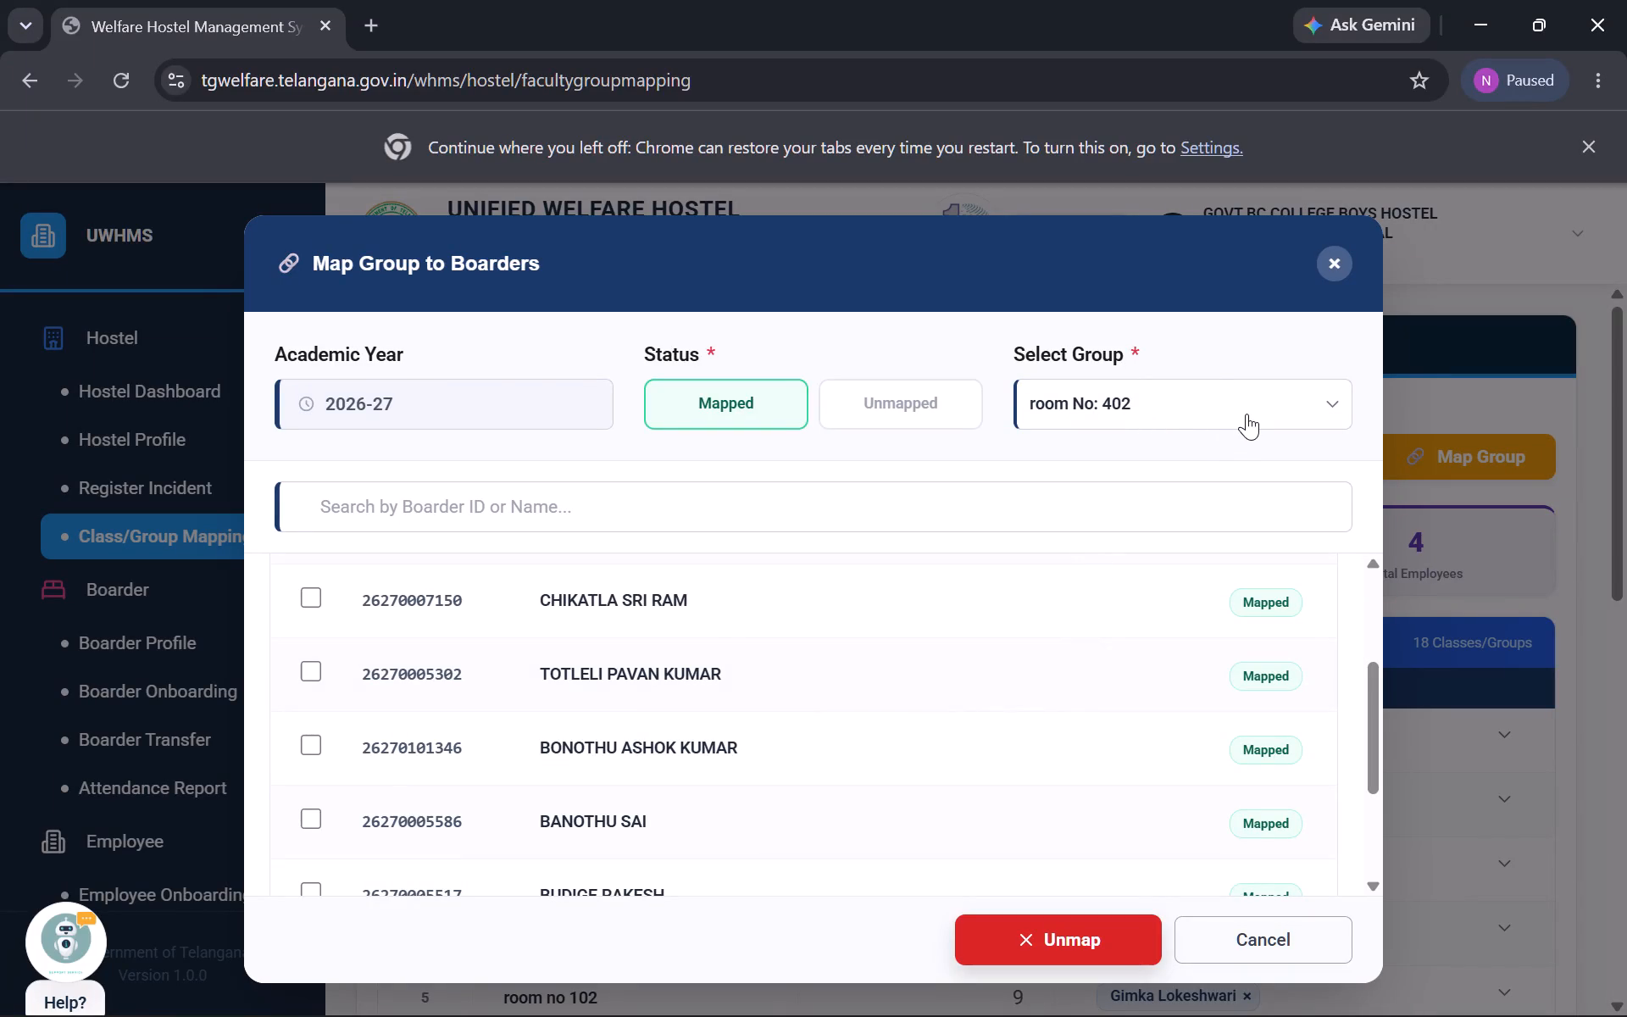
Review the remaining boarders mapped to room No: 402, down to the end of the list.
click(1373, 877)
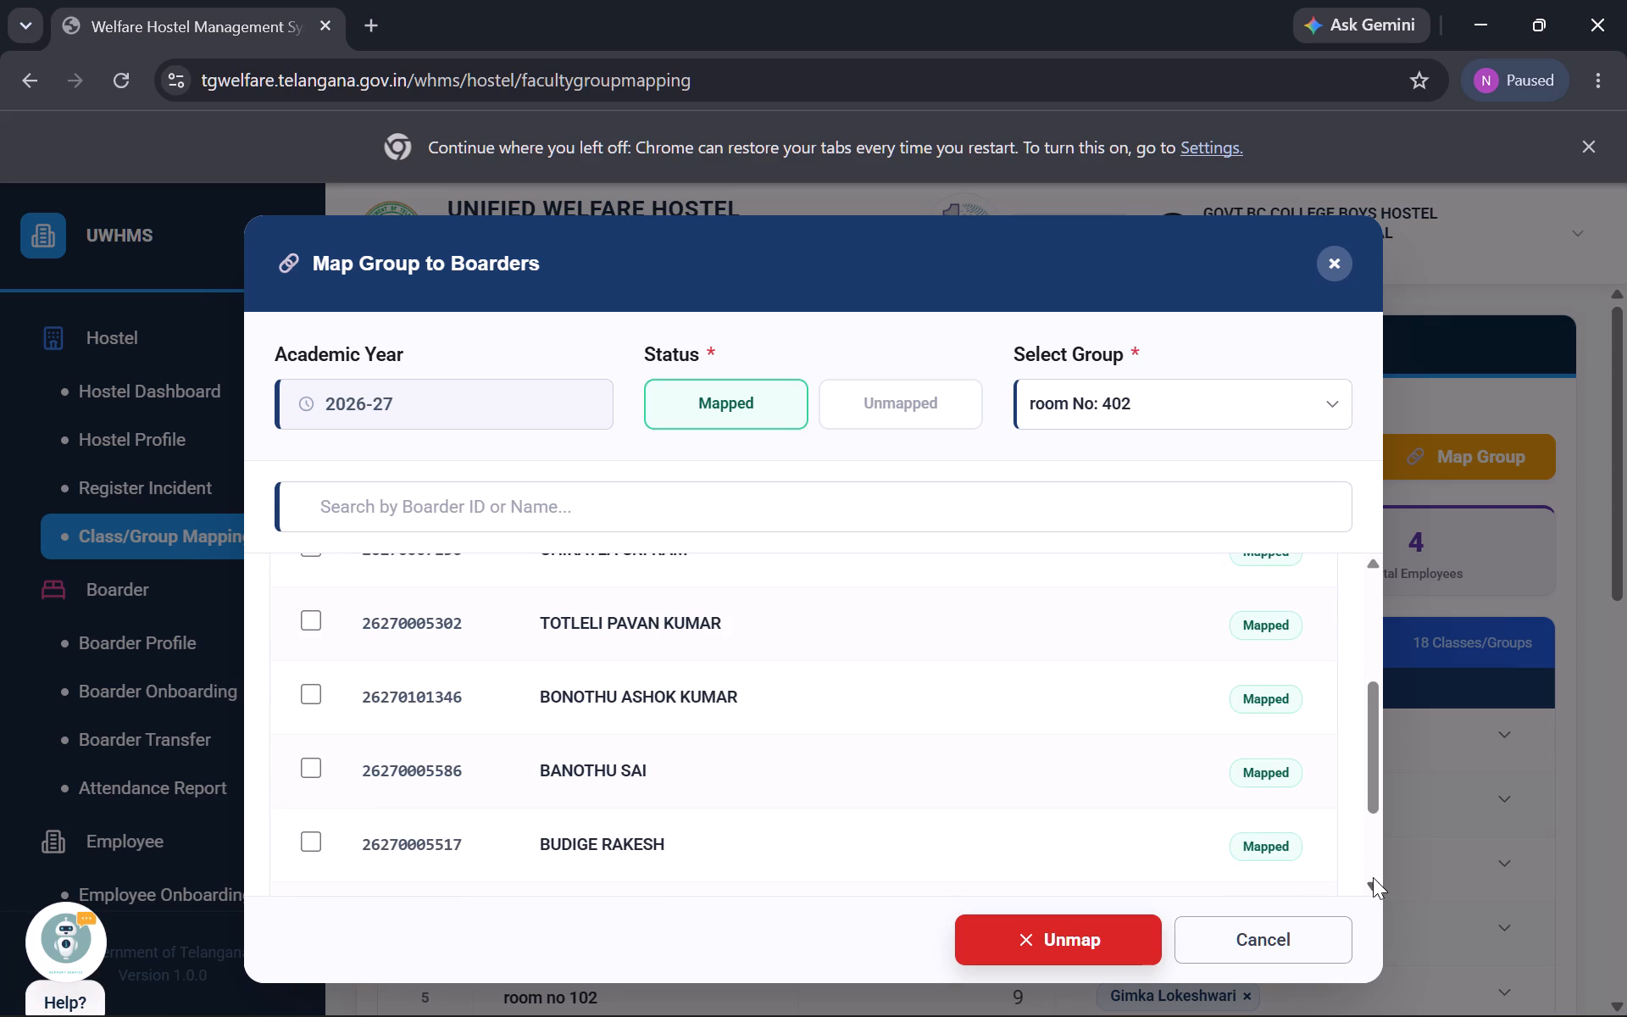
click(1373, 877)
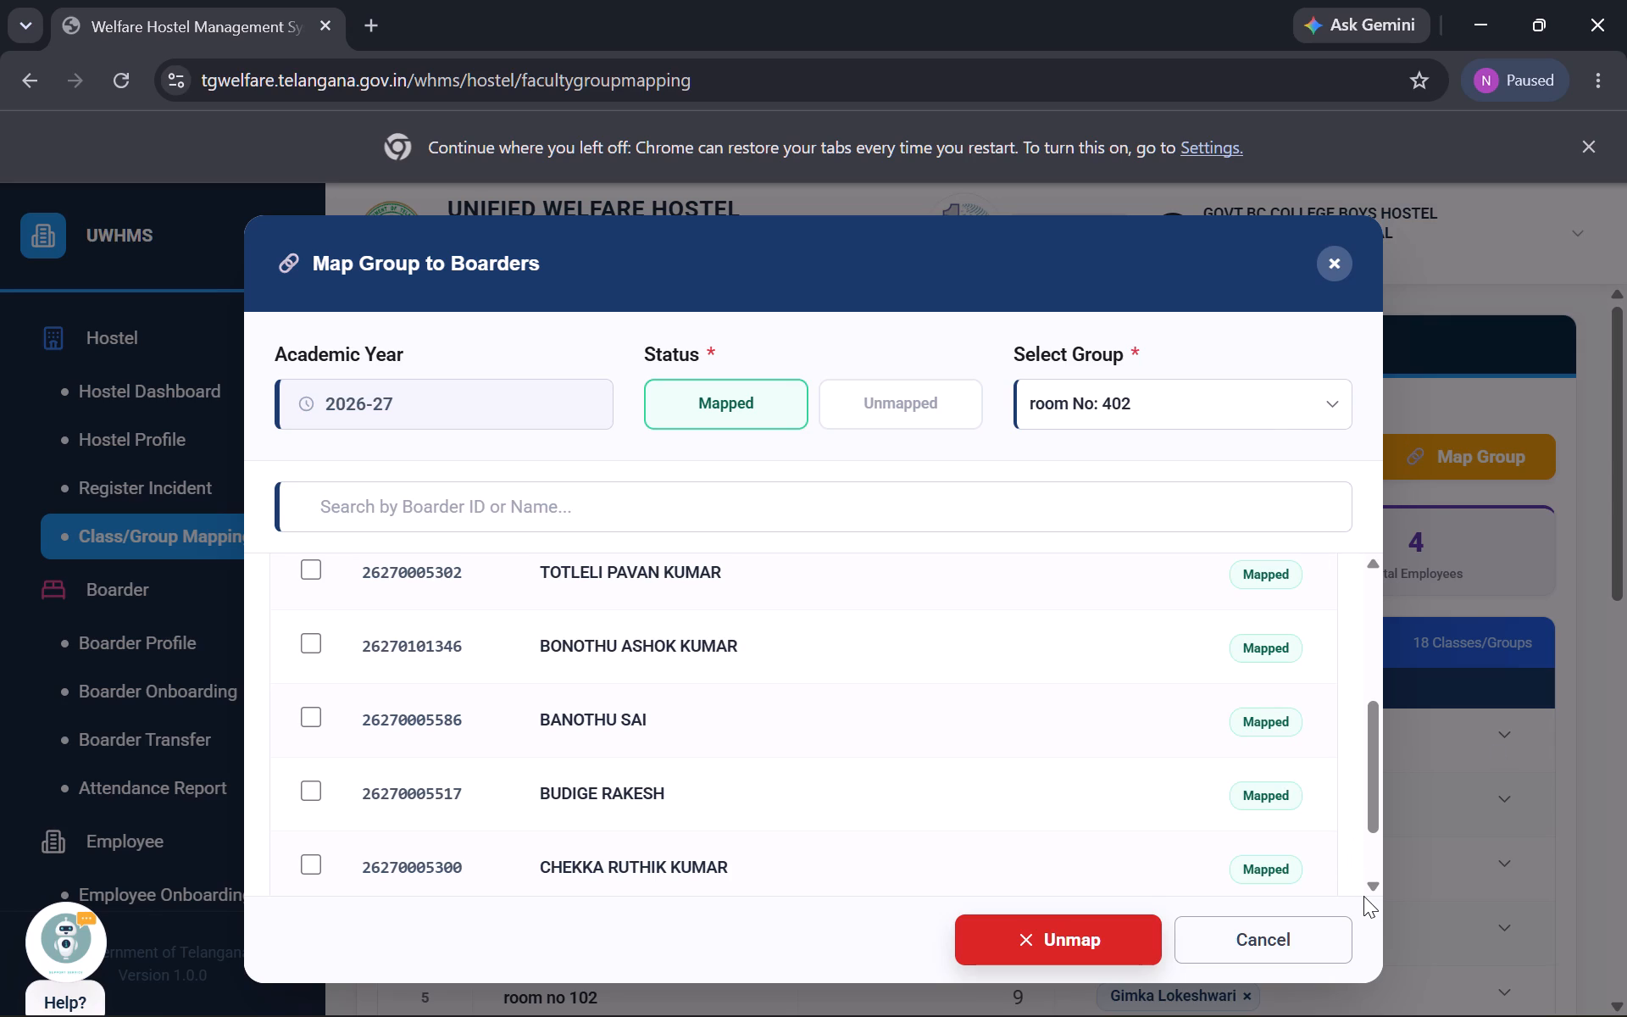
click(1377, 878)
click(1377, 878)
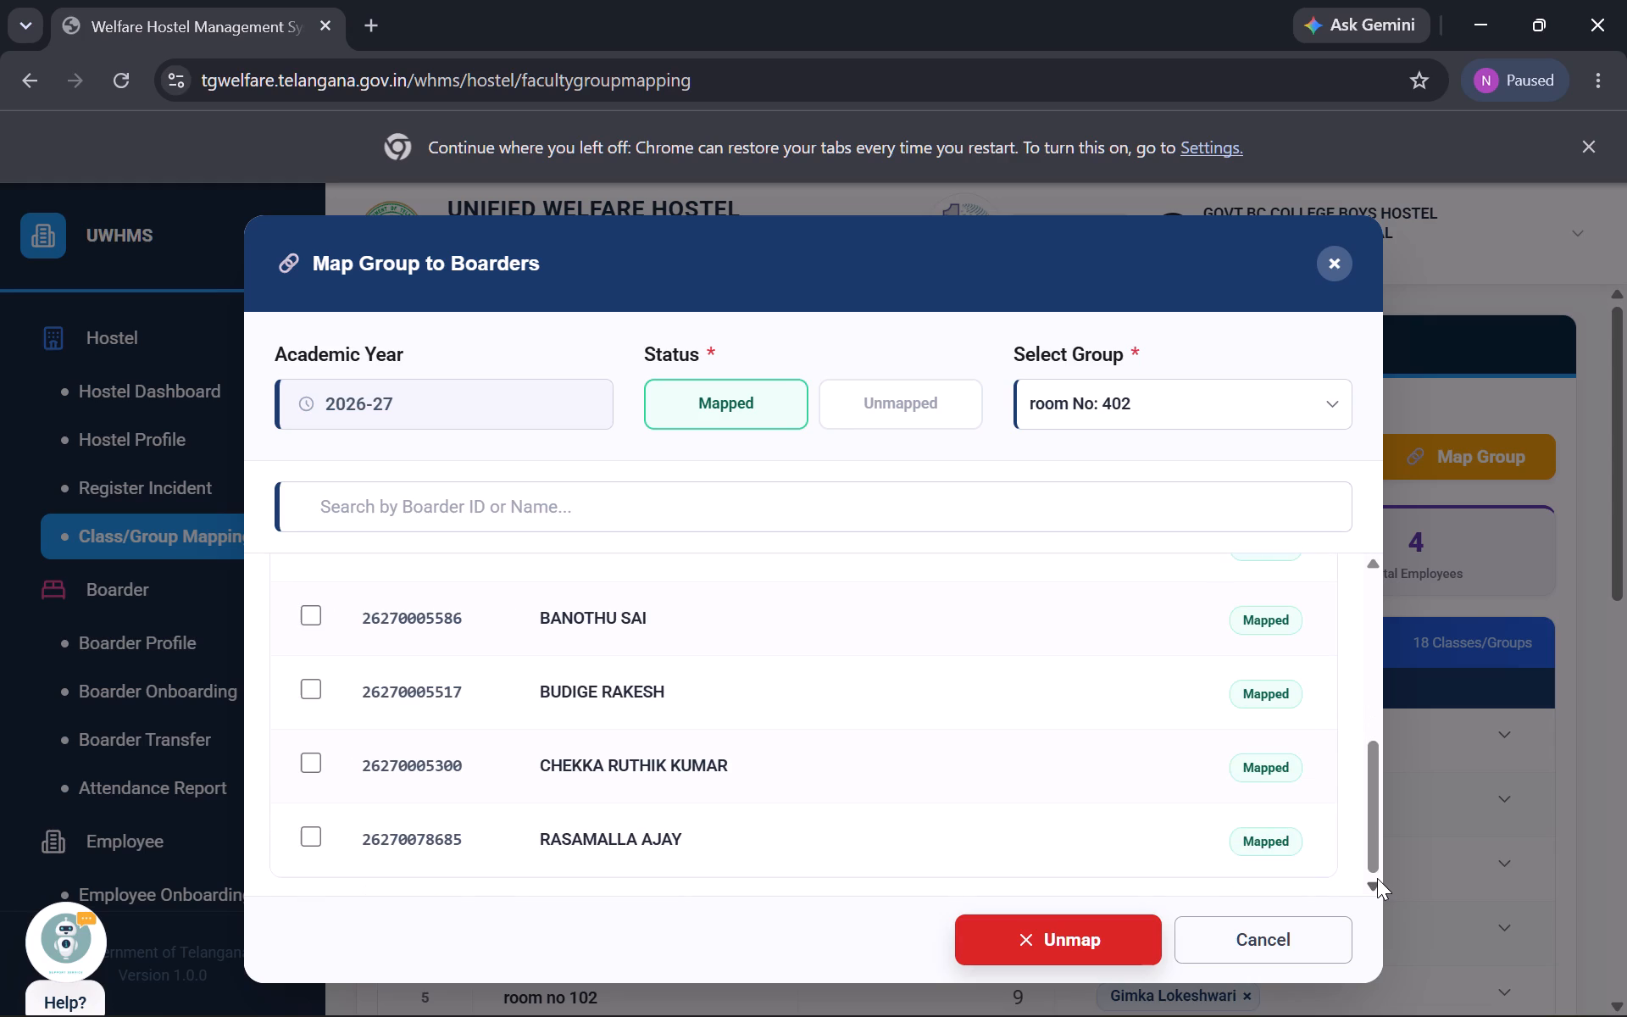
click(1377, 878)
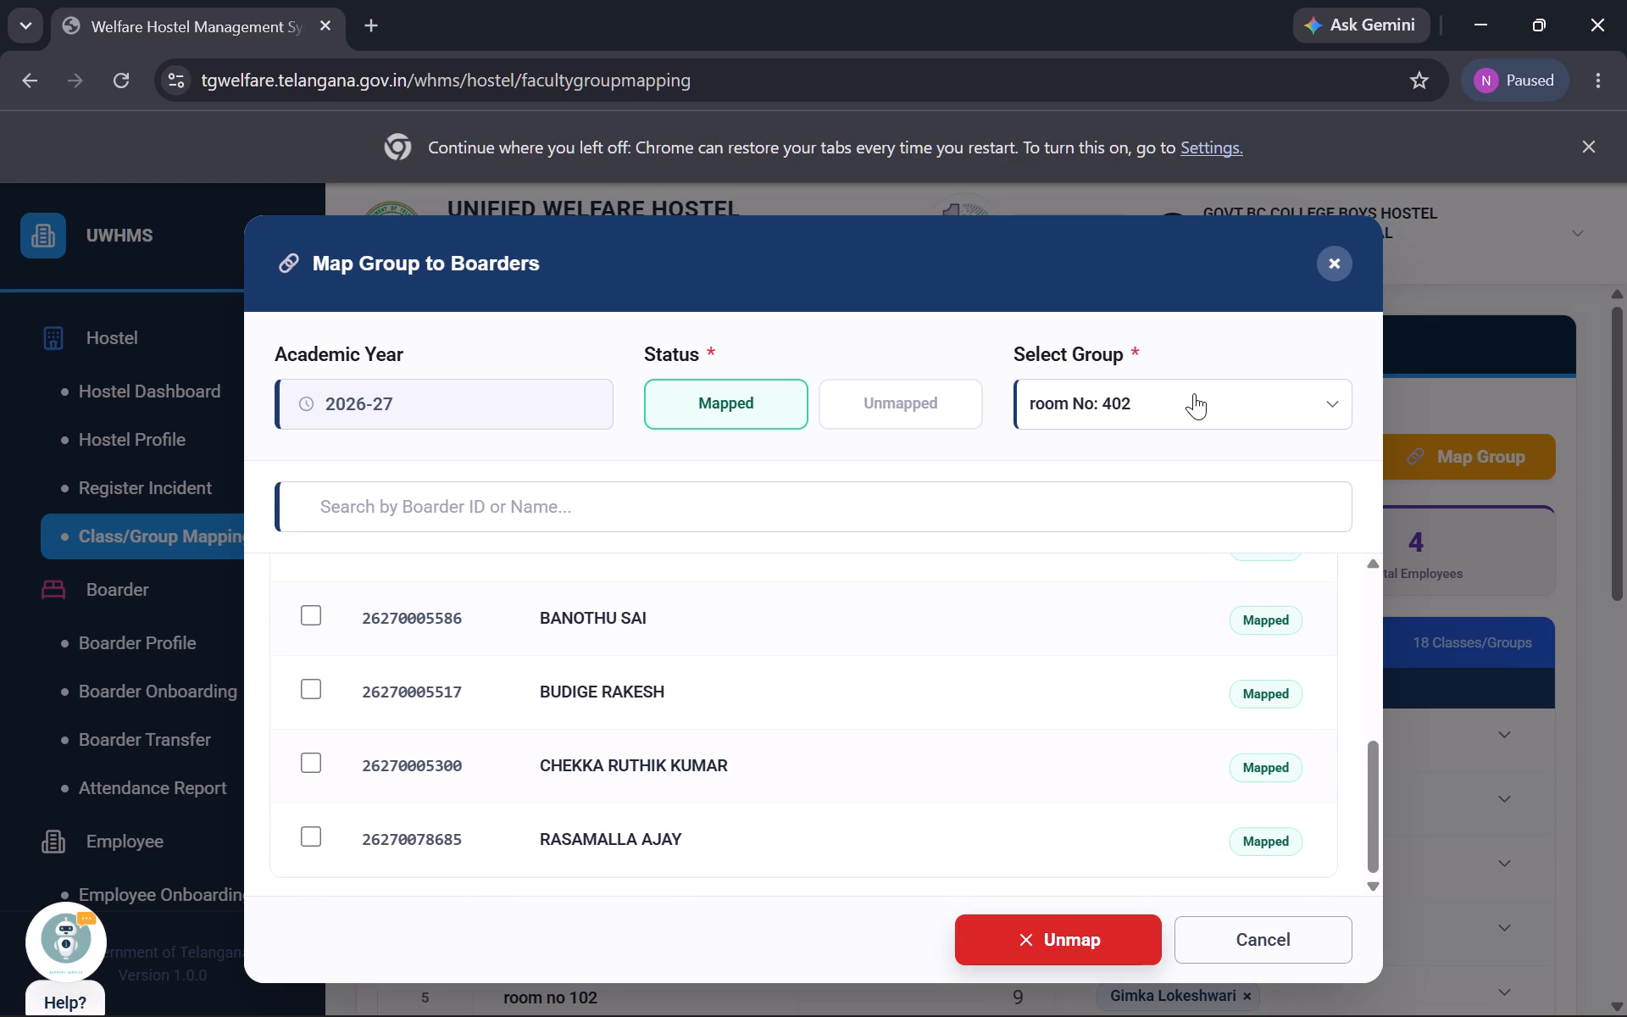
Switch the selected group to room no :404 to list its mapped boarders.
click(1194, 393)
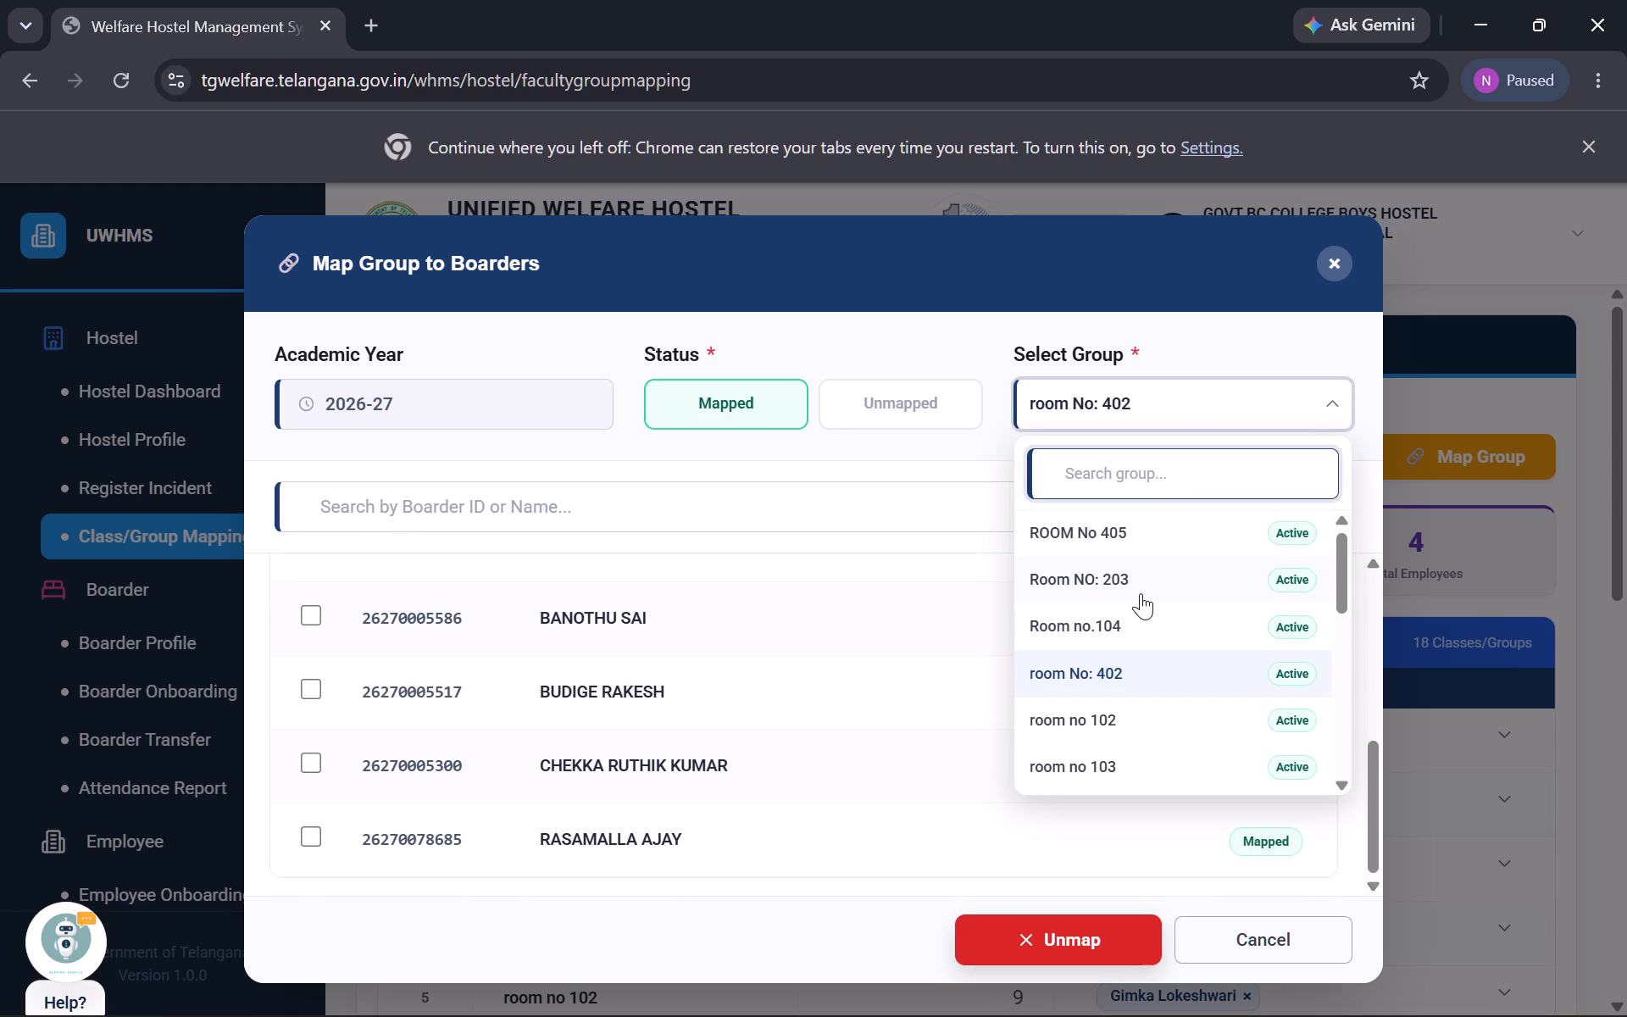
click(1341, 788)
click(1341, 788)
triple_click(1341, 788)
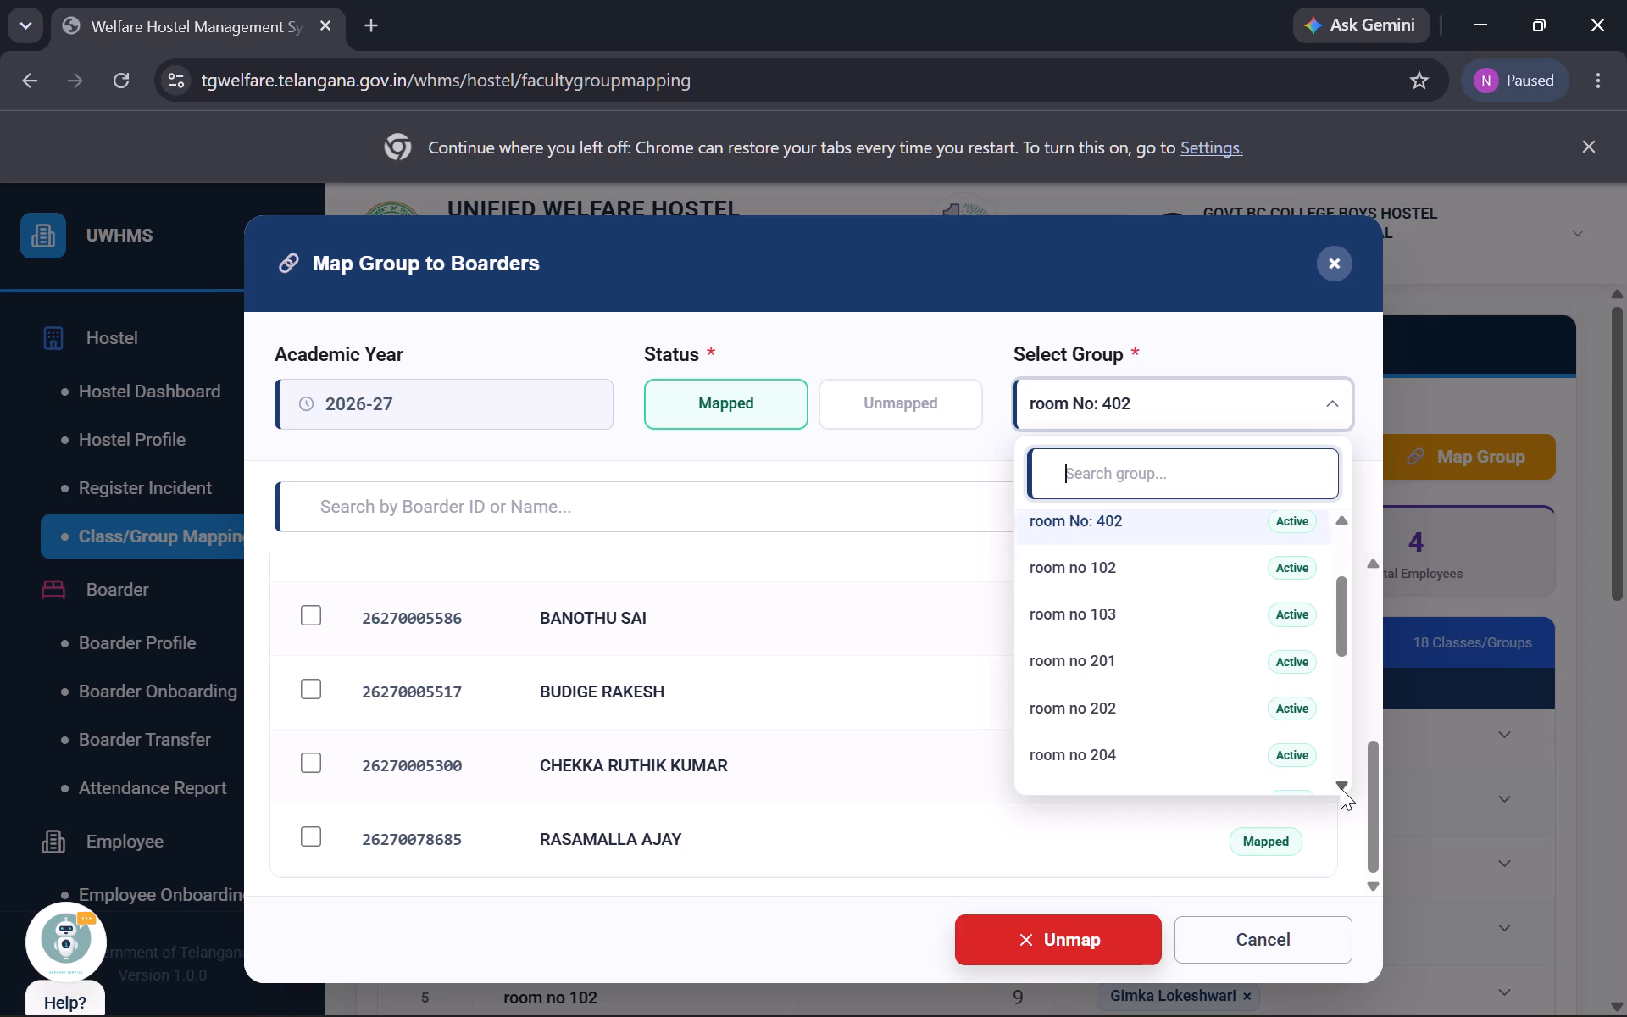
triple_click(1341, 788)
triple_click(1341, 788)
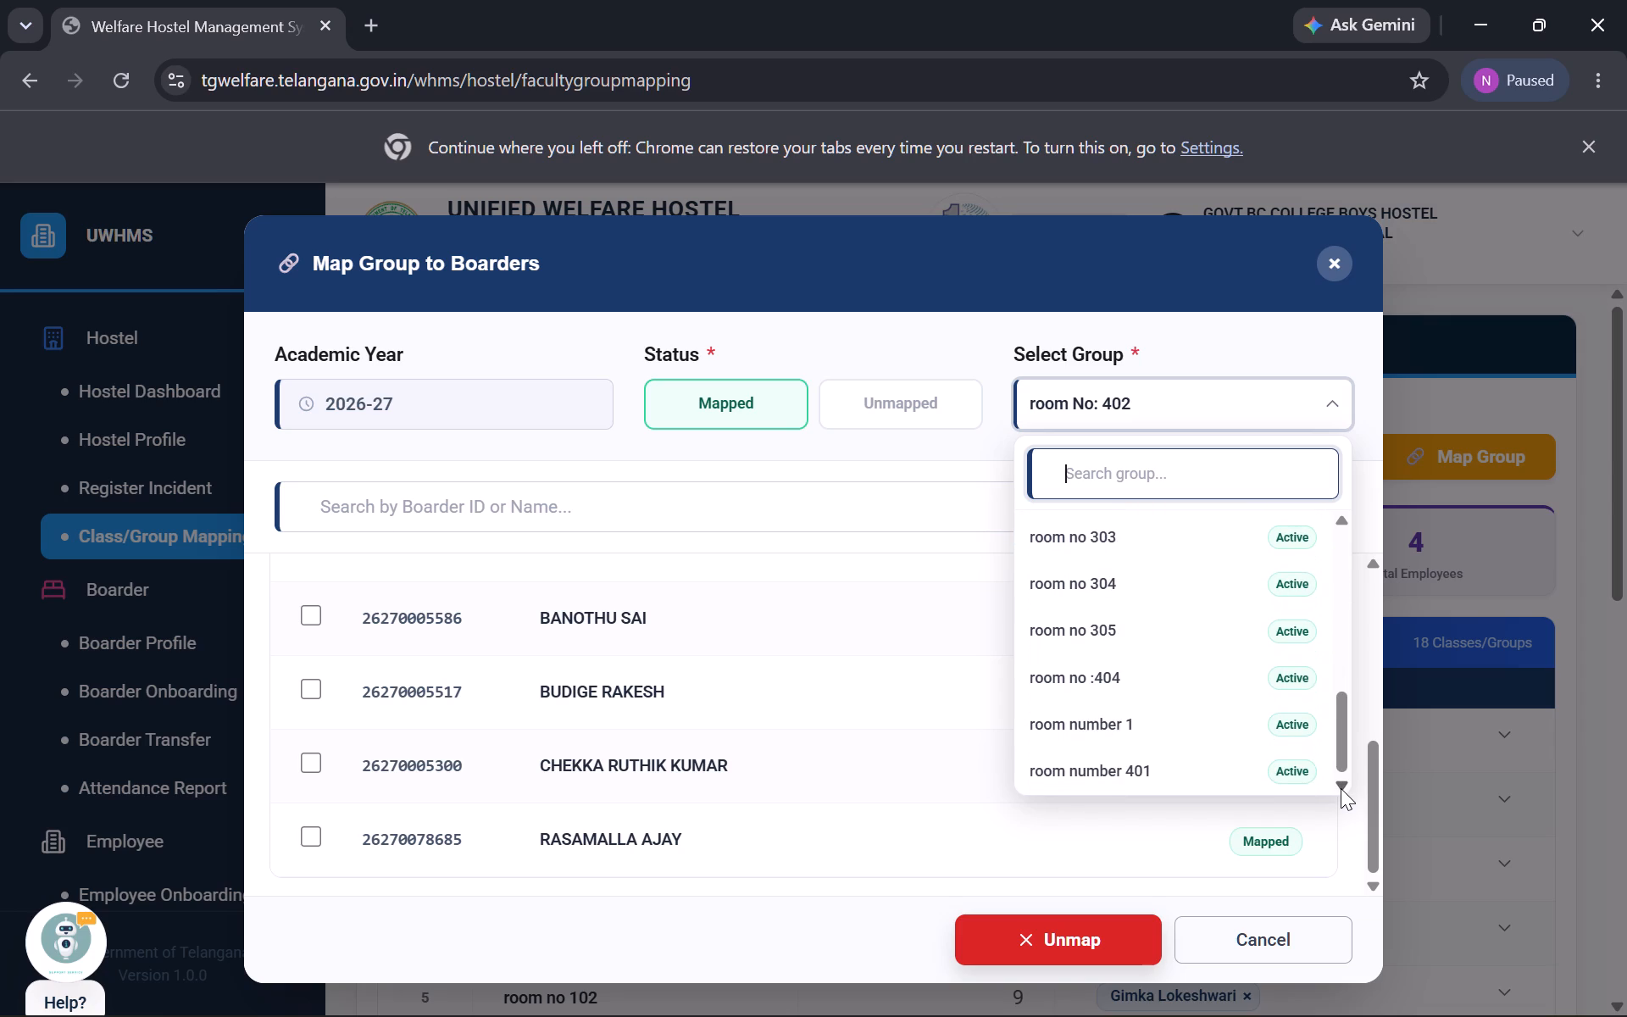
click(1035, 696)
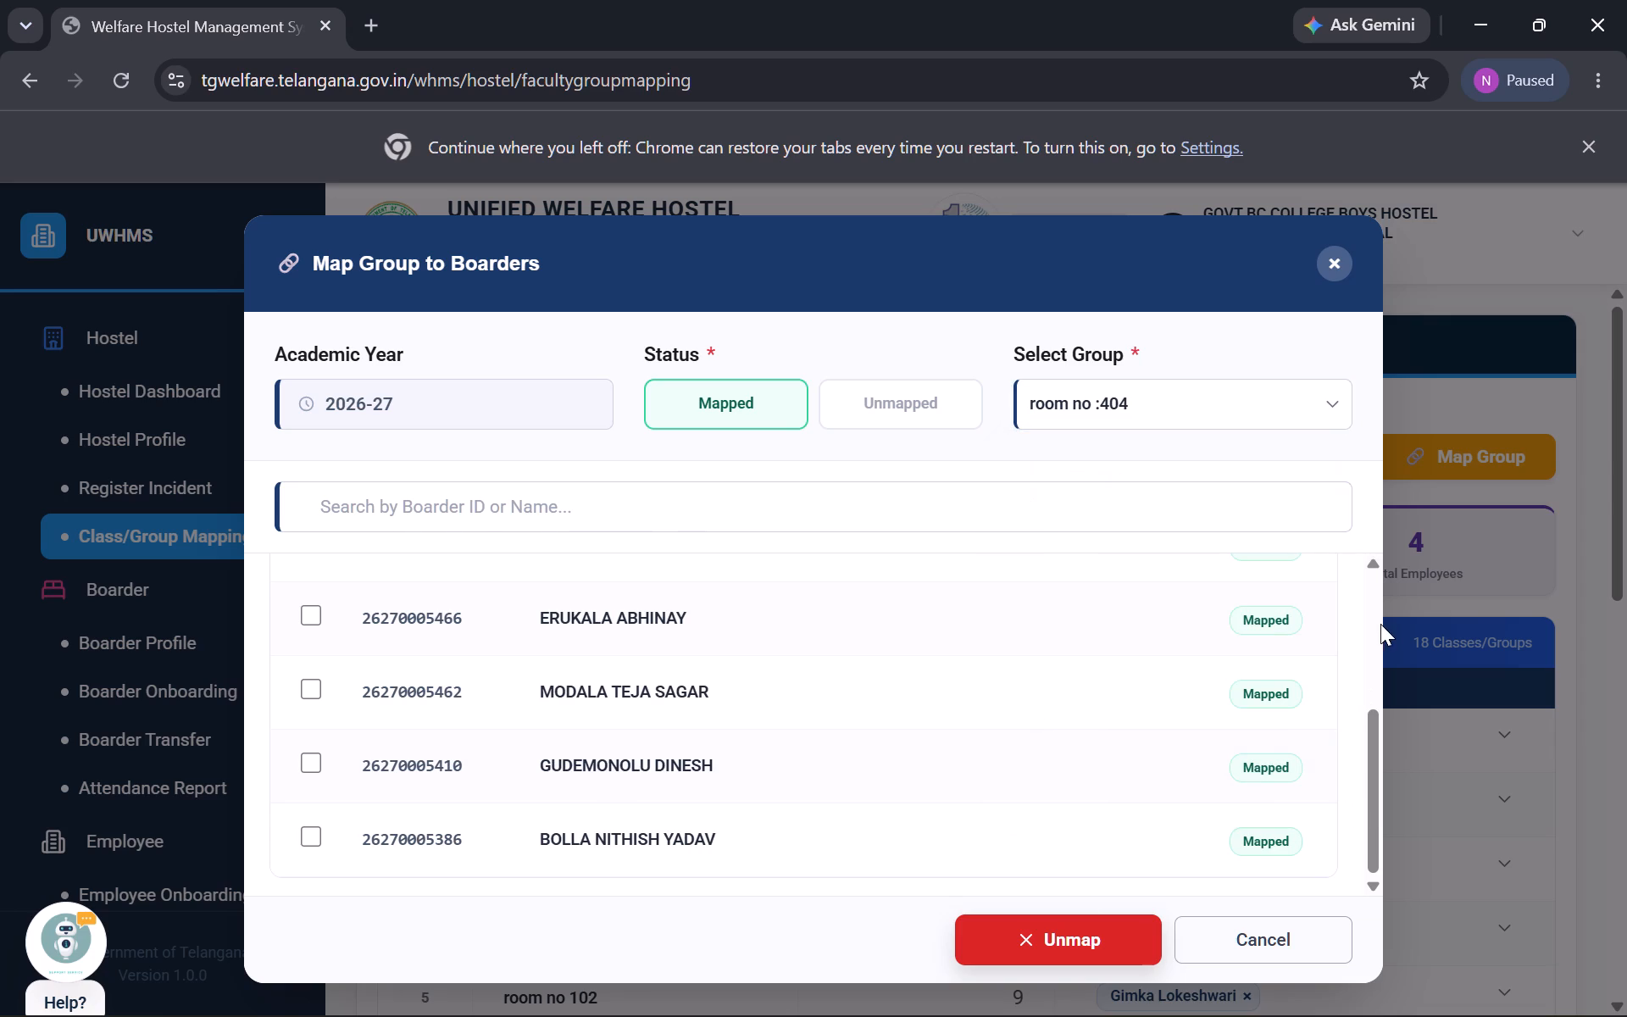
Examine the full list of boarder IDs and names mapped to room no :404.
click(1374, 577)
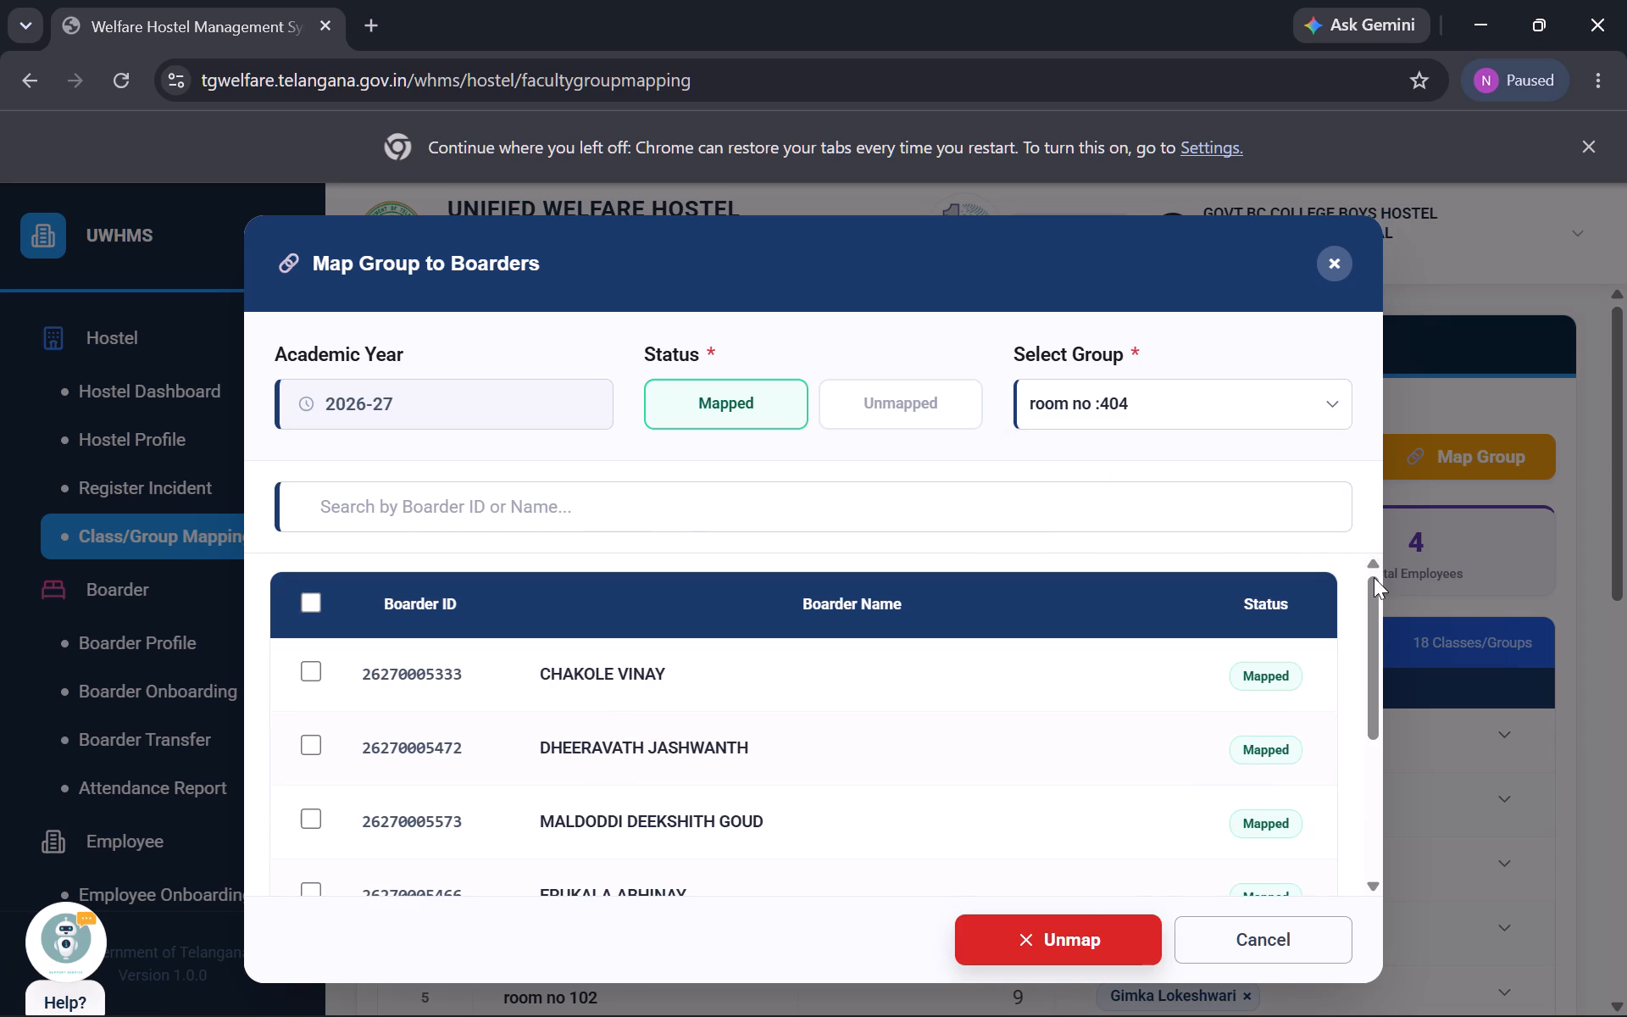
double_click(1369, 573)
click(1373, 877)
click(1373, 877)
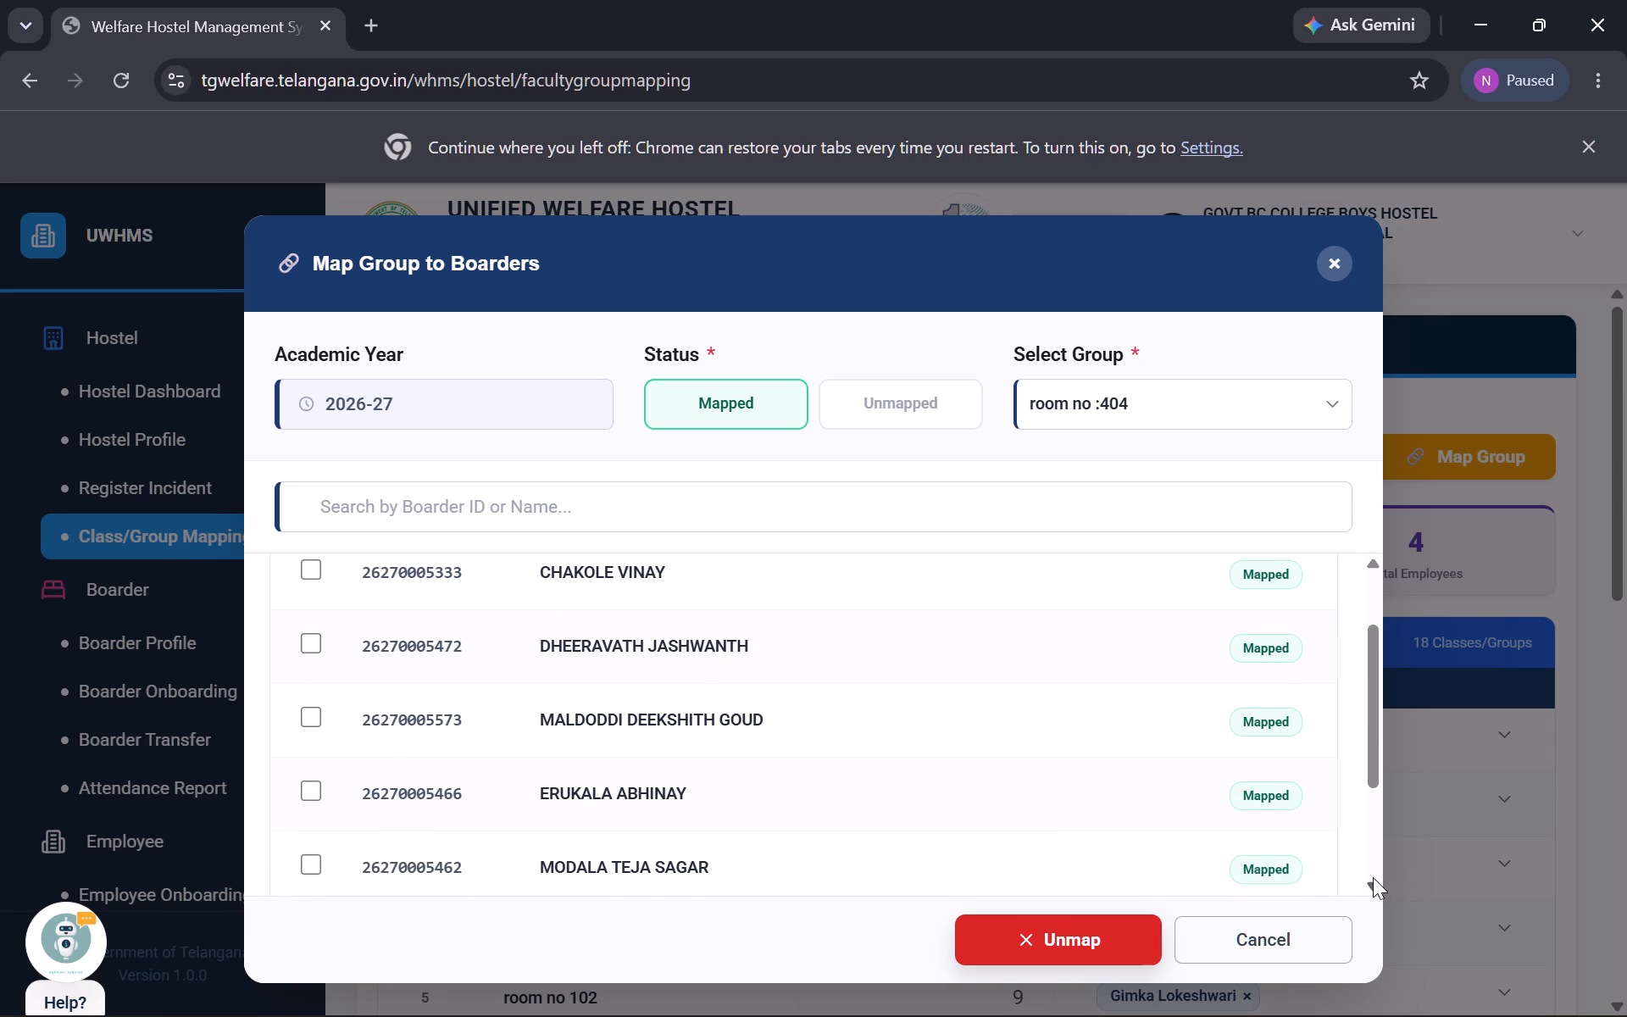
click(1373, 877)
click(1373, 877)
click(1373, 877)
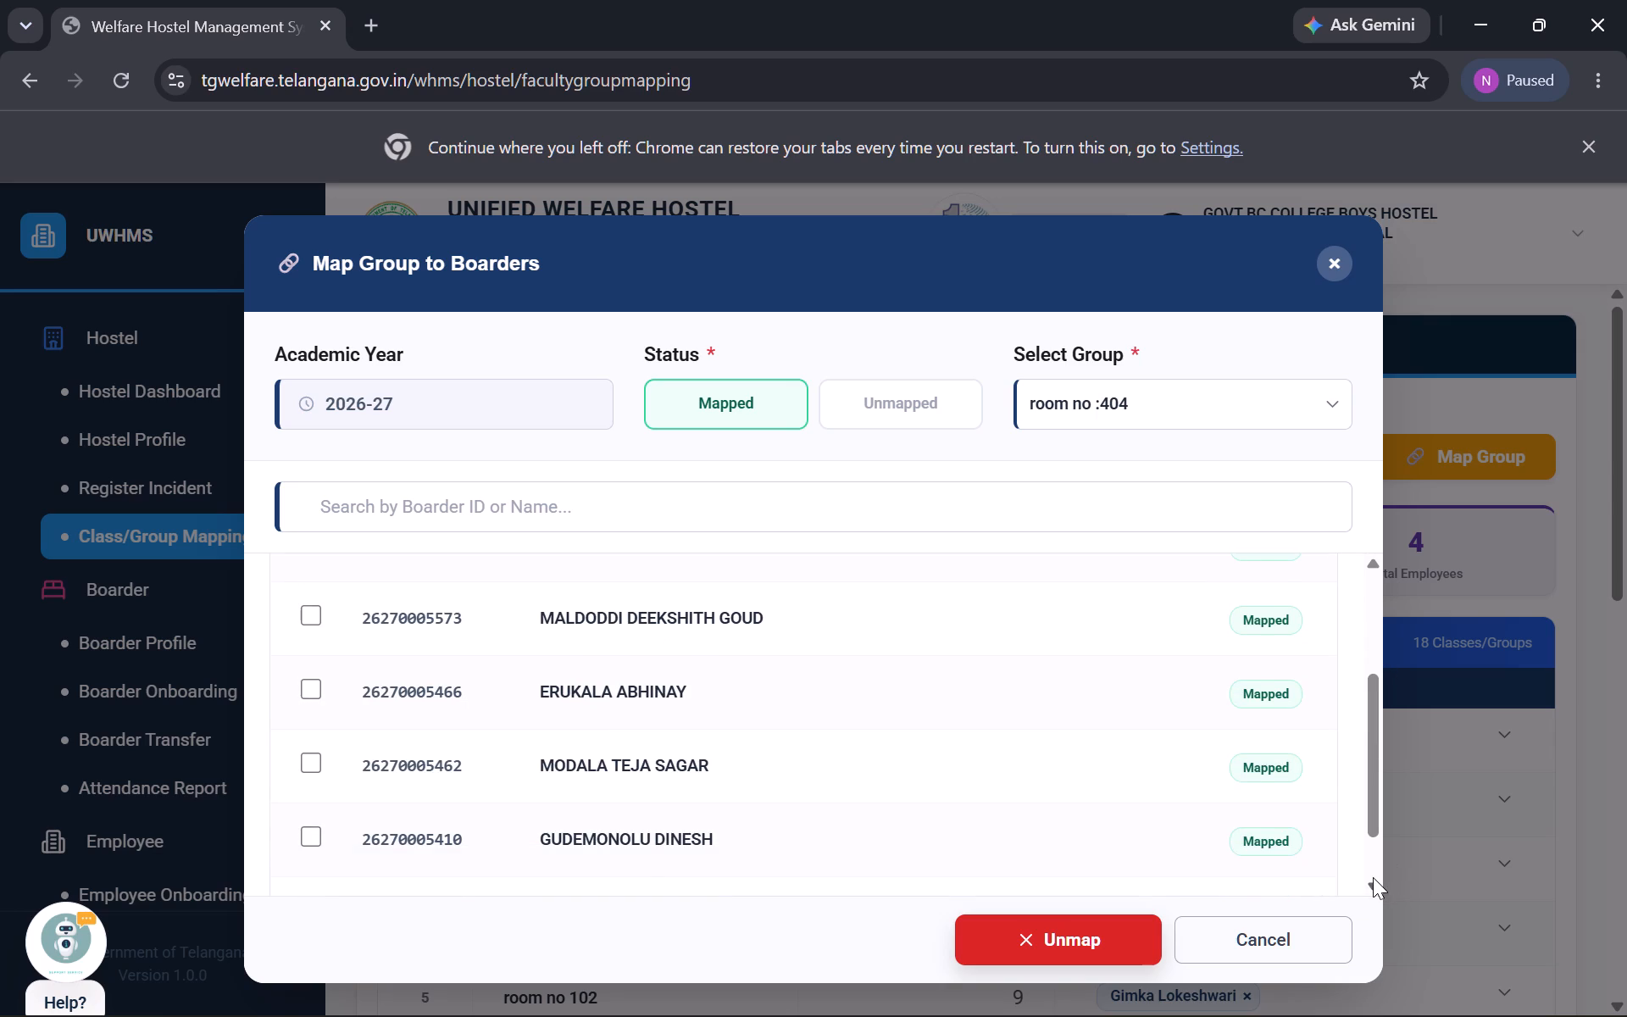
click(1373, 877)
click(1373, 877)
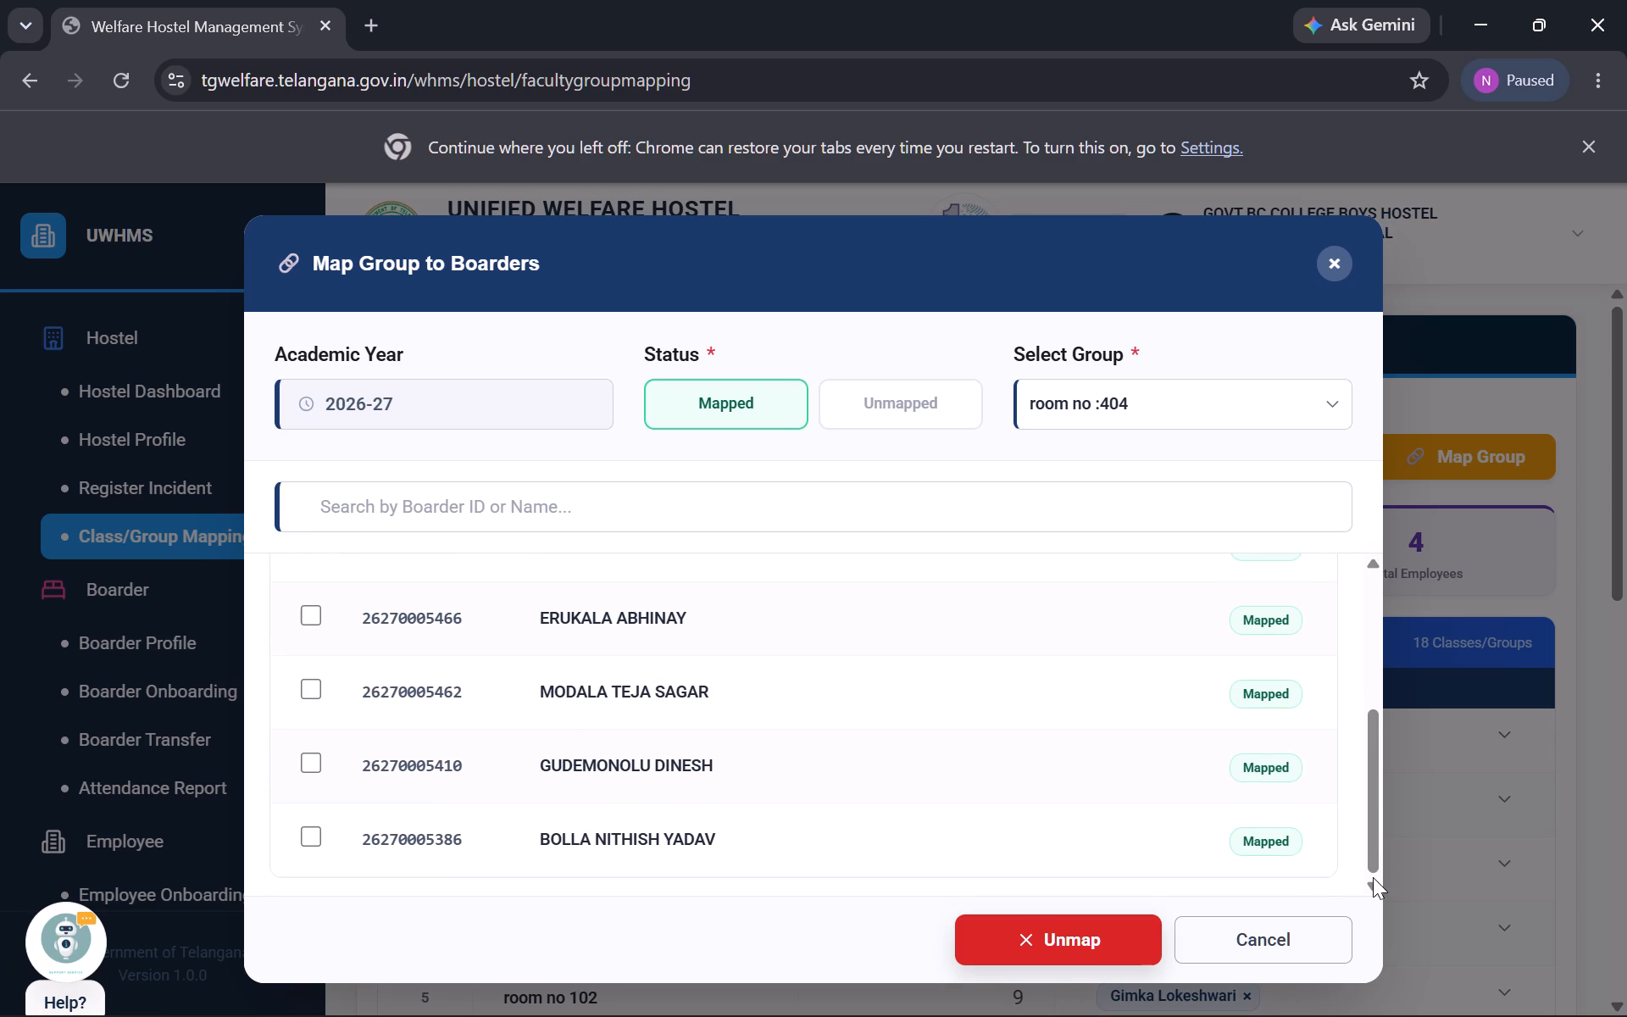
click(1370, 563)
click(1370, 563)
click(1370, 563)
click(1370, 563)
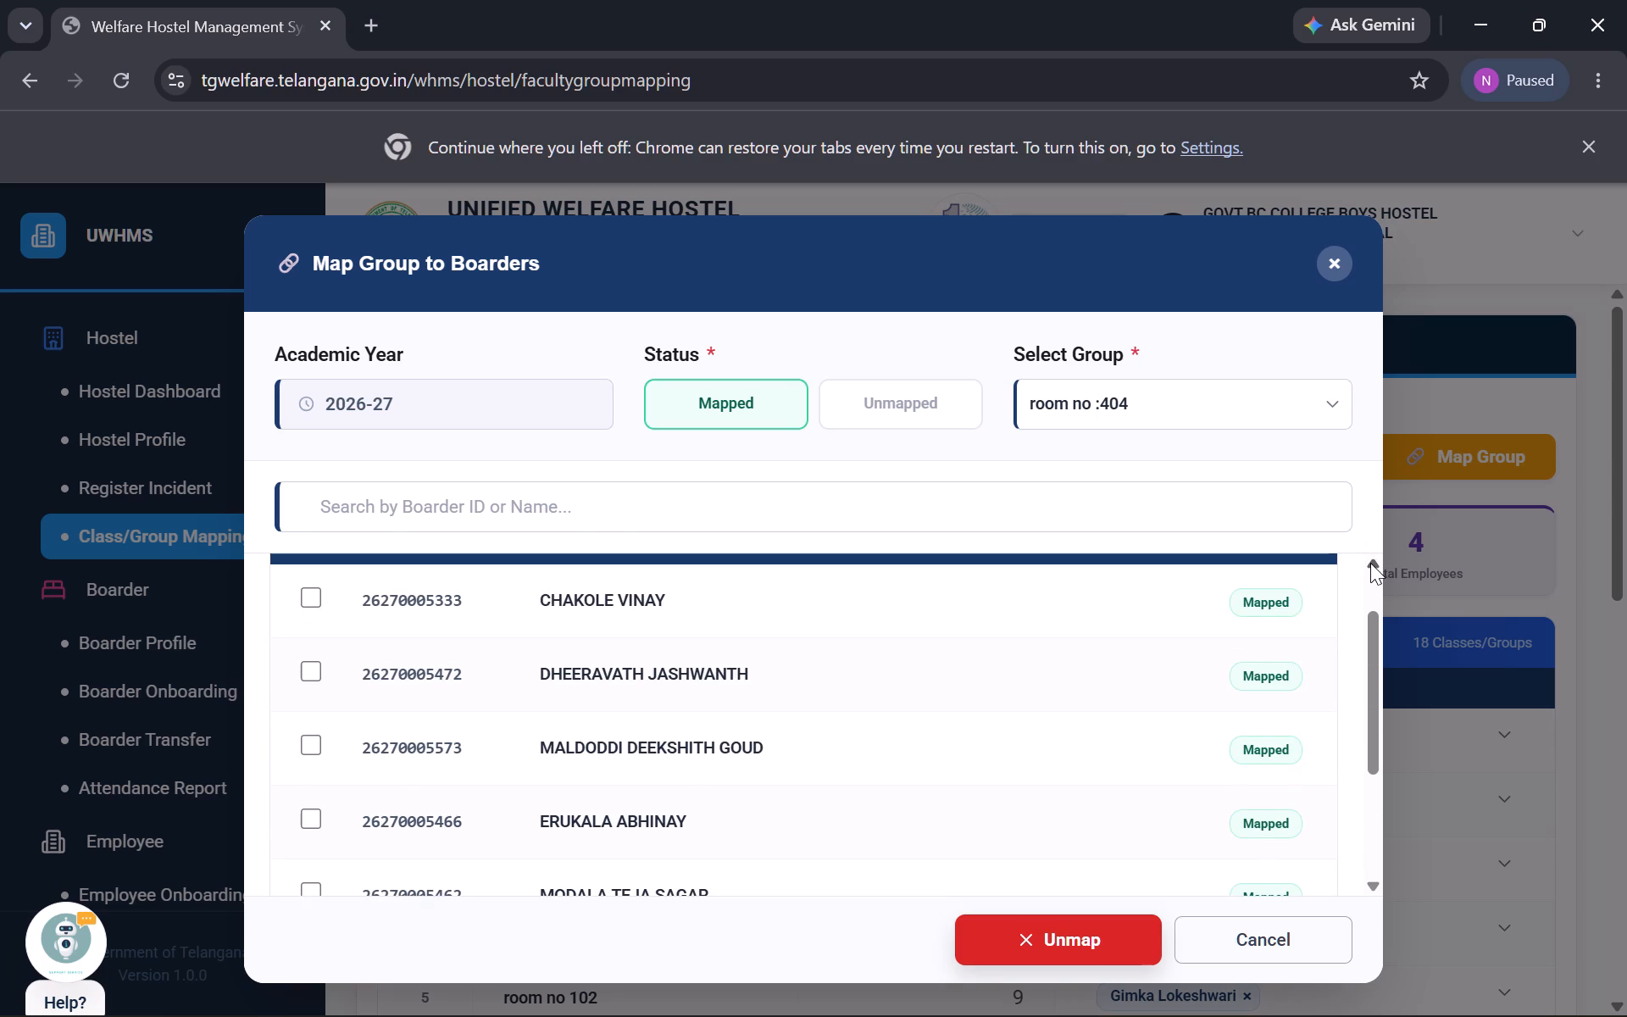
click(1370, 563)
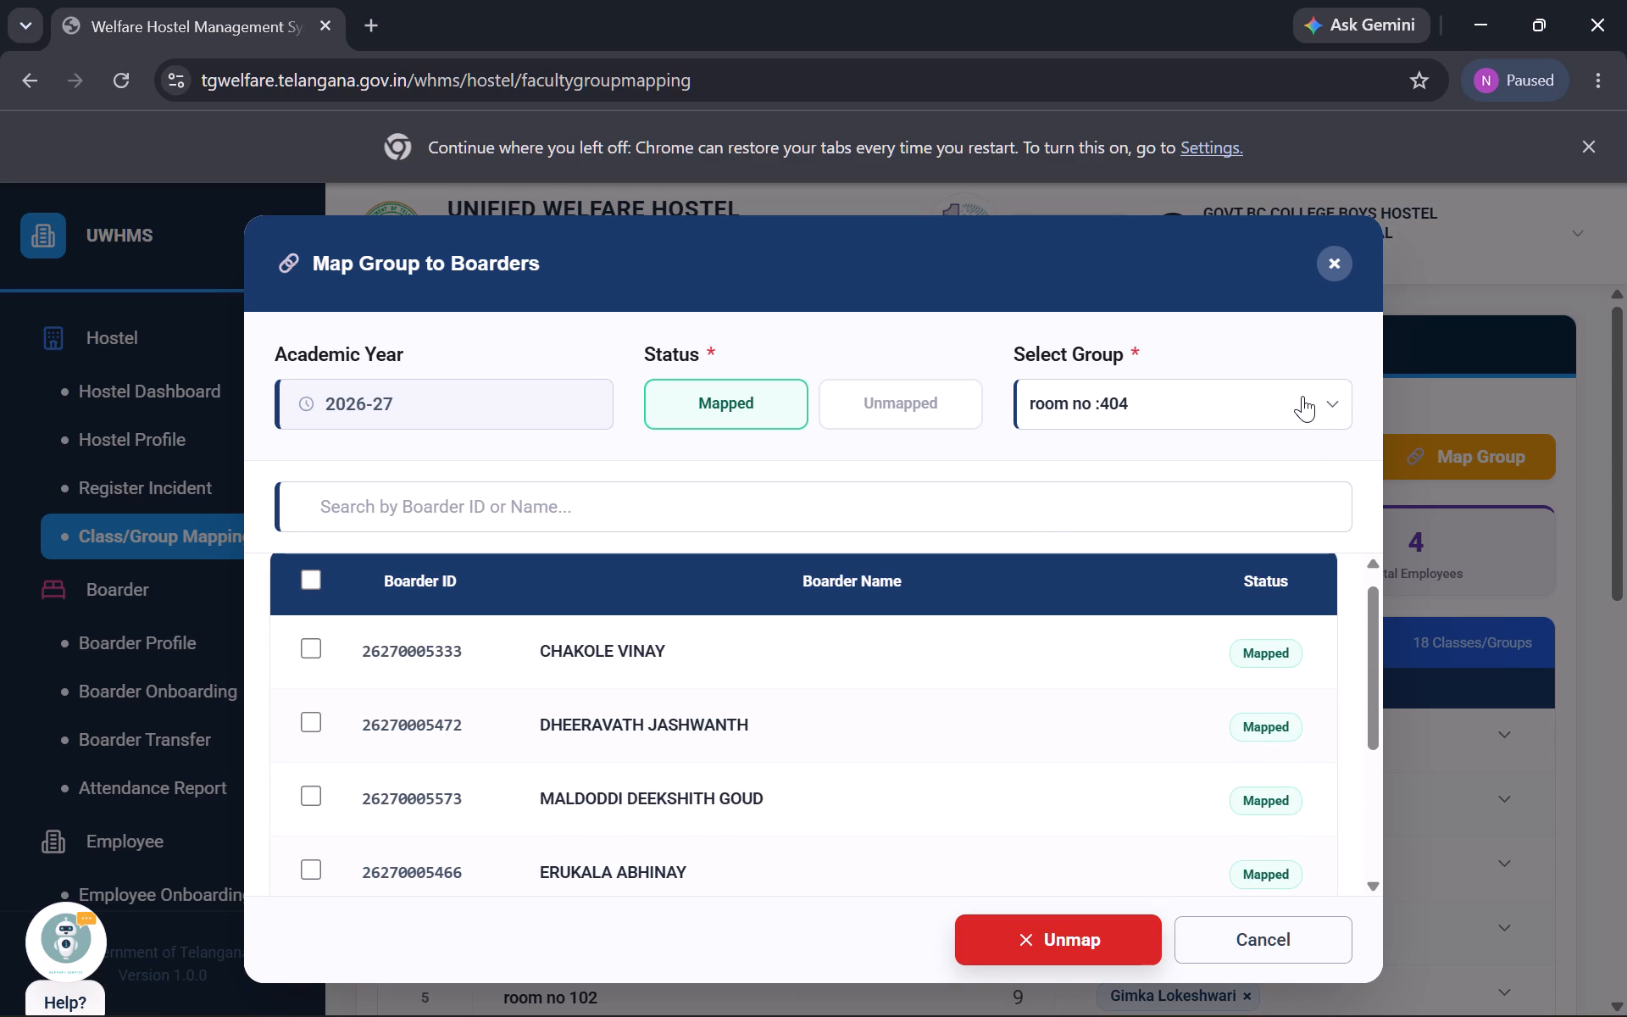
Open the group choices for the mapped boarders list.
click(1302, 396)
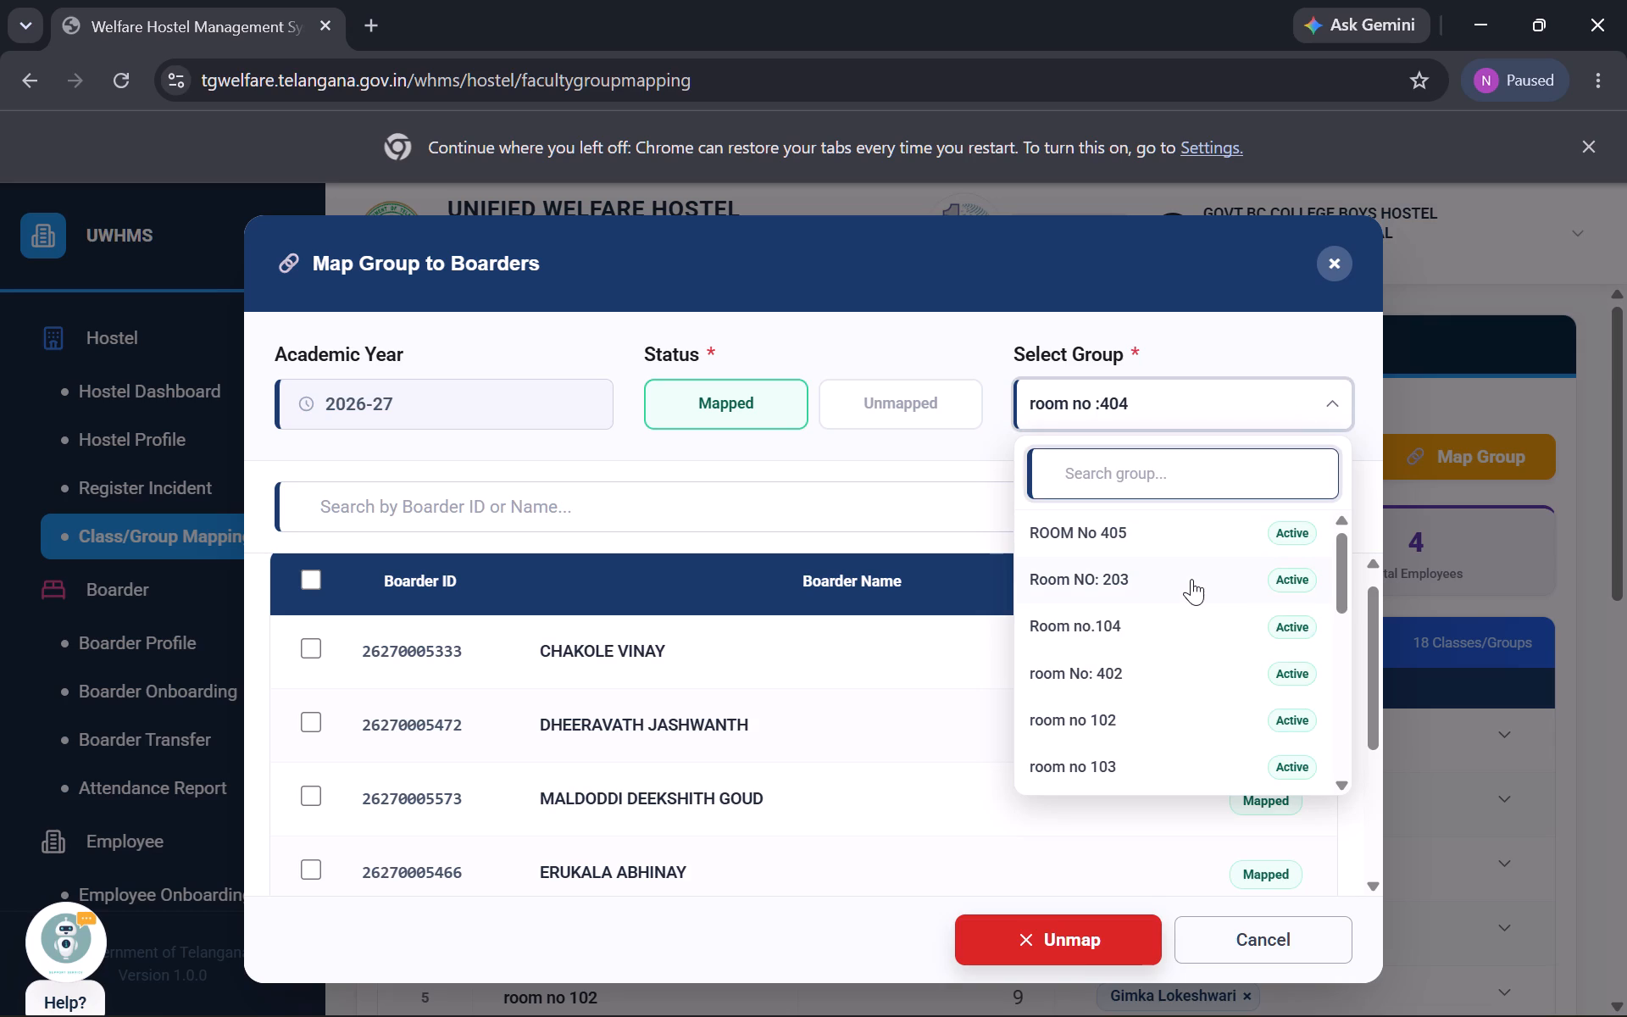
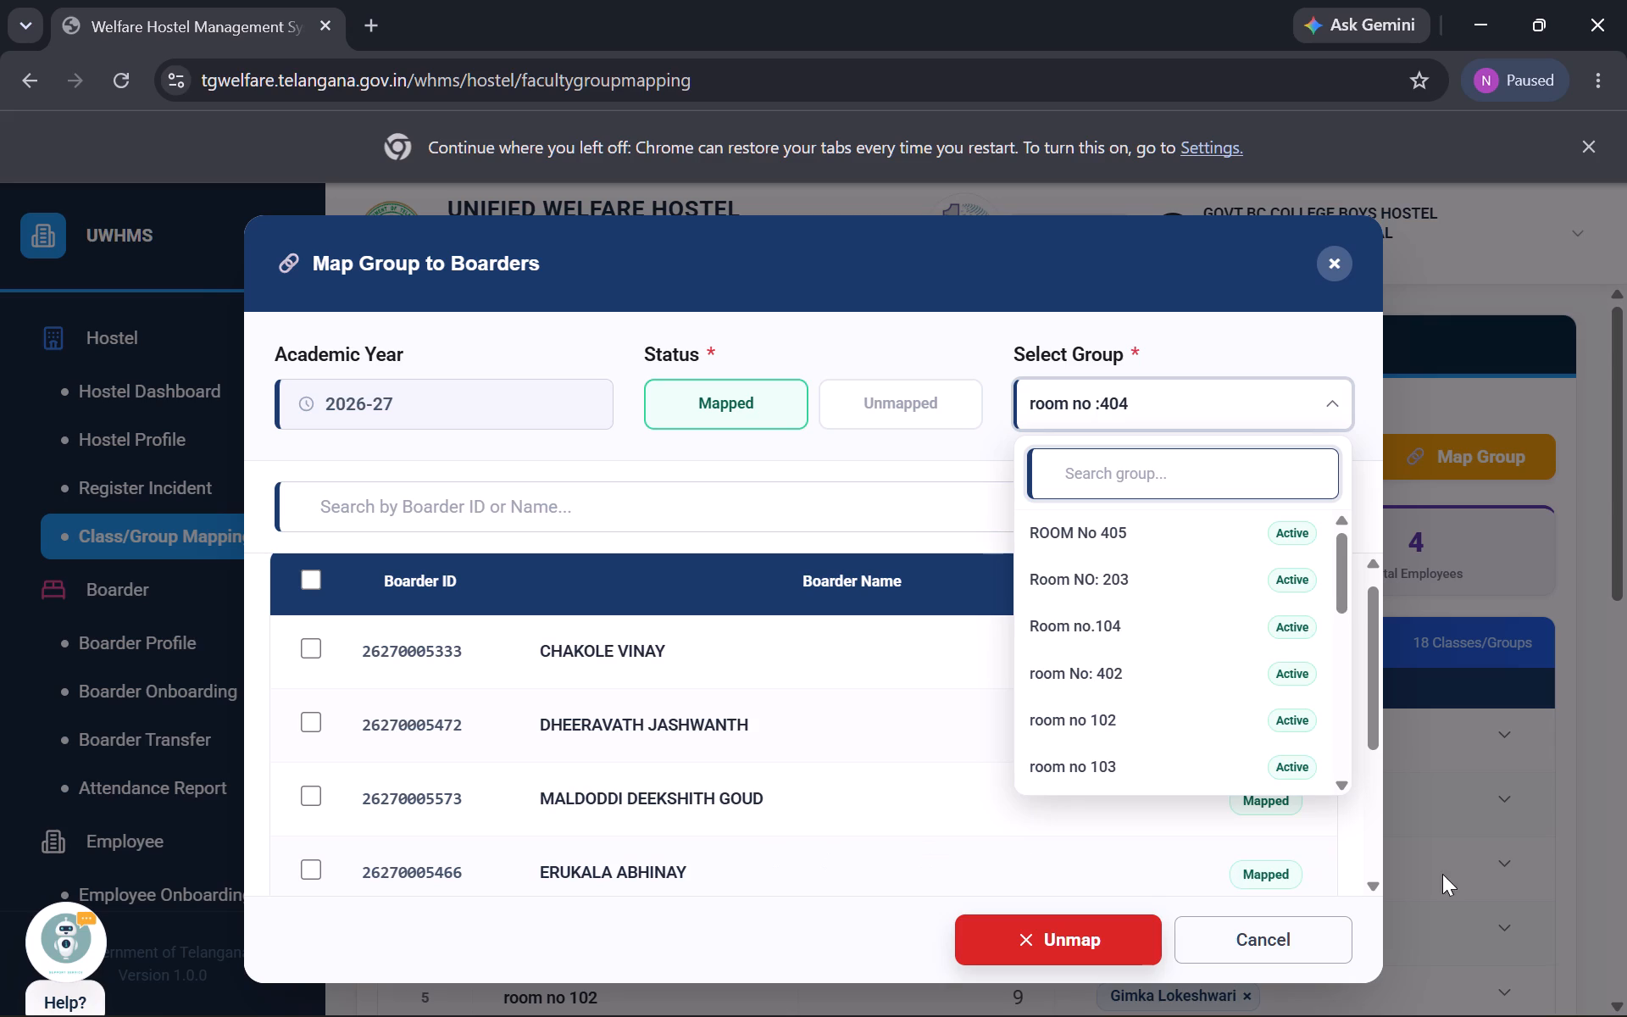
Review the boarders mapped to room no :404 down to the end of the list.
click(1371, 874)
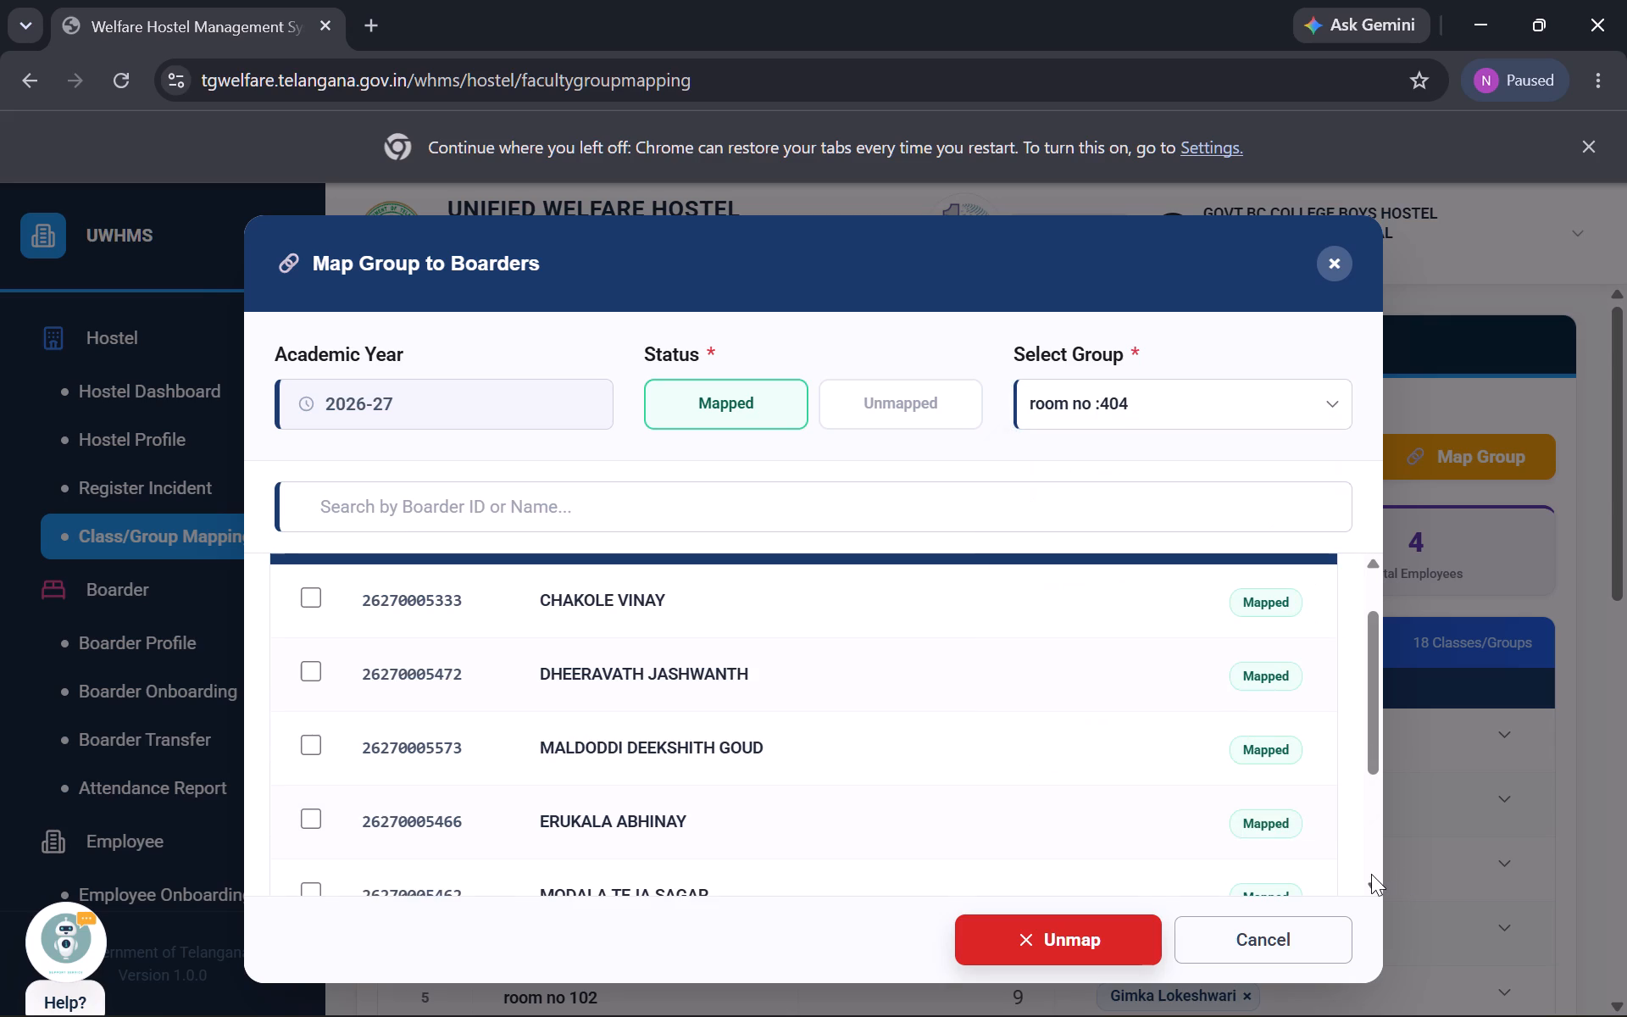
click(1371, 874)
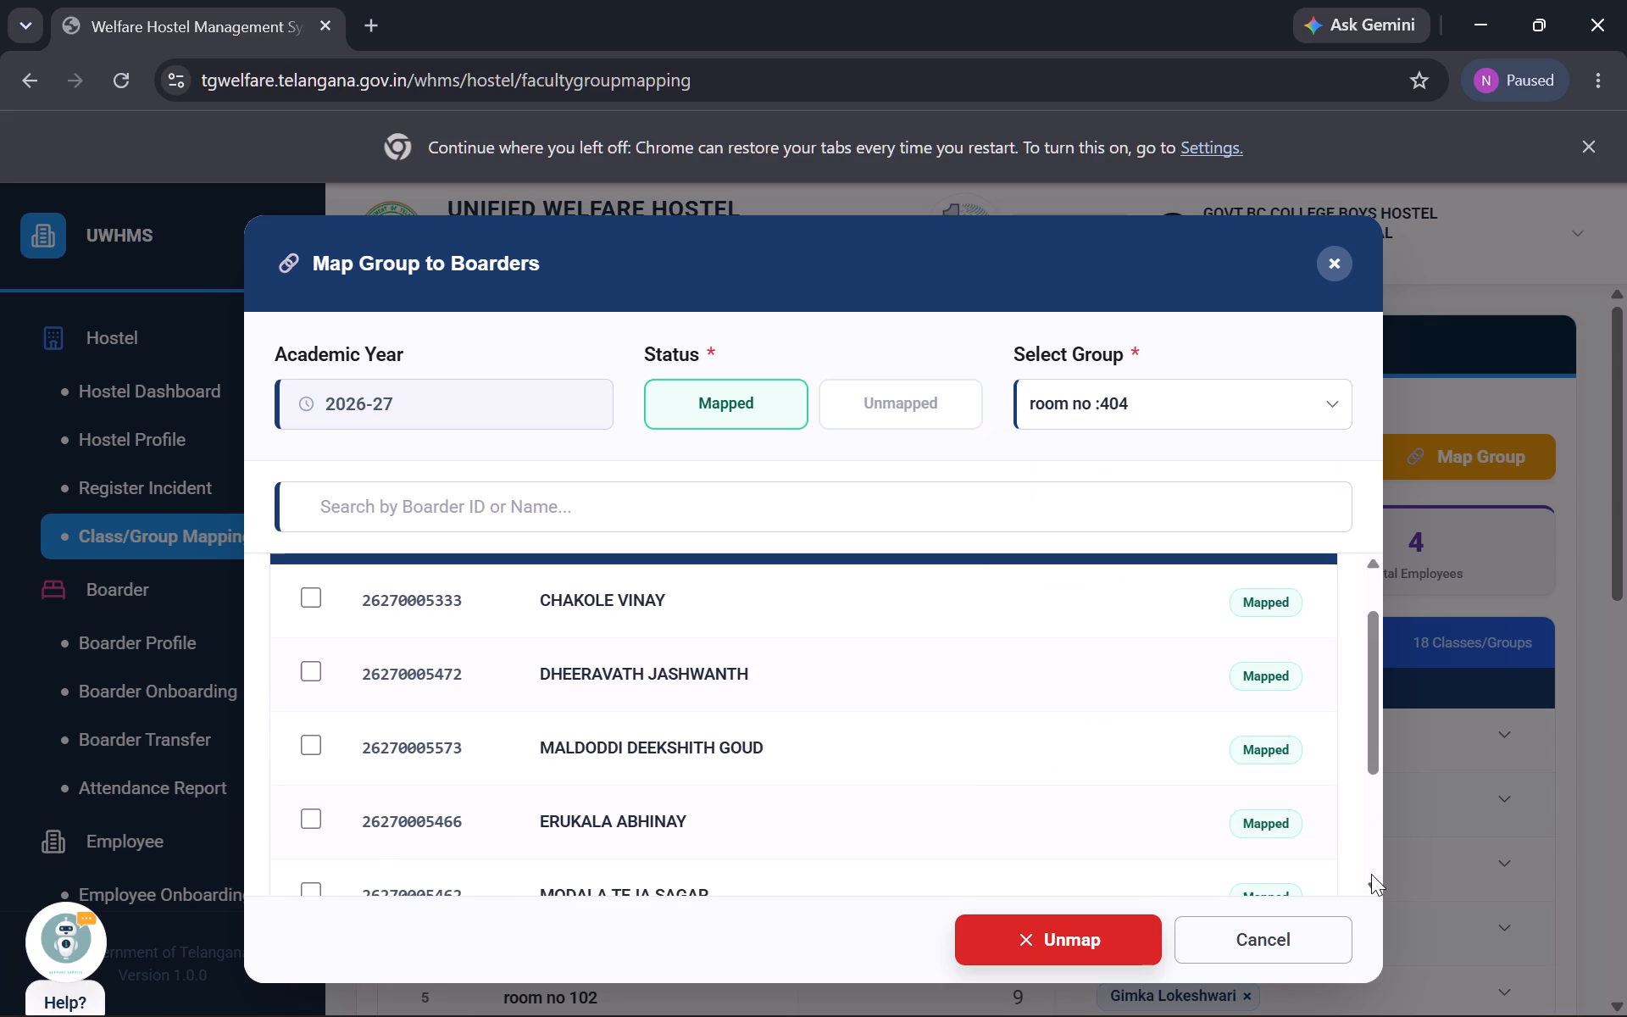
click(1371, 874)
click(1371, 874)
click(1371, 874)
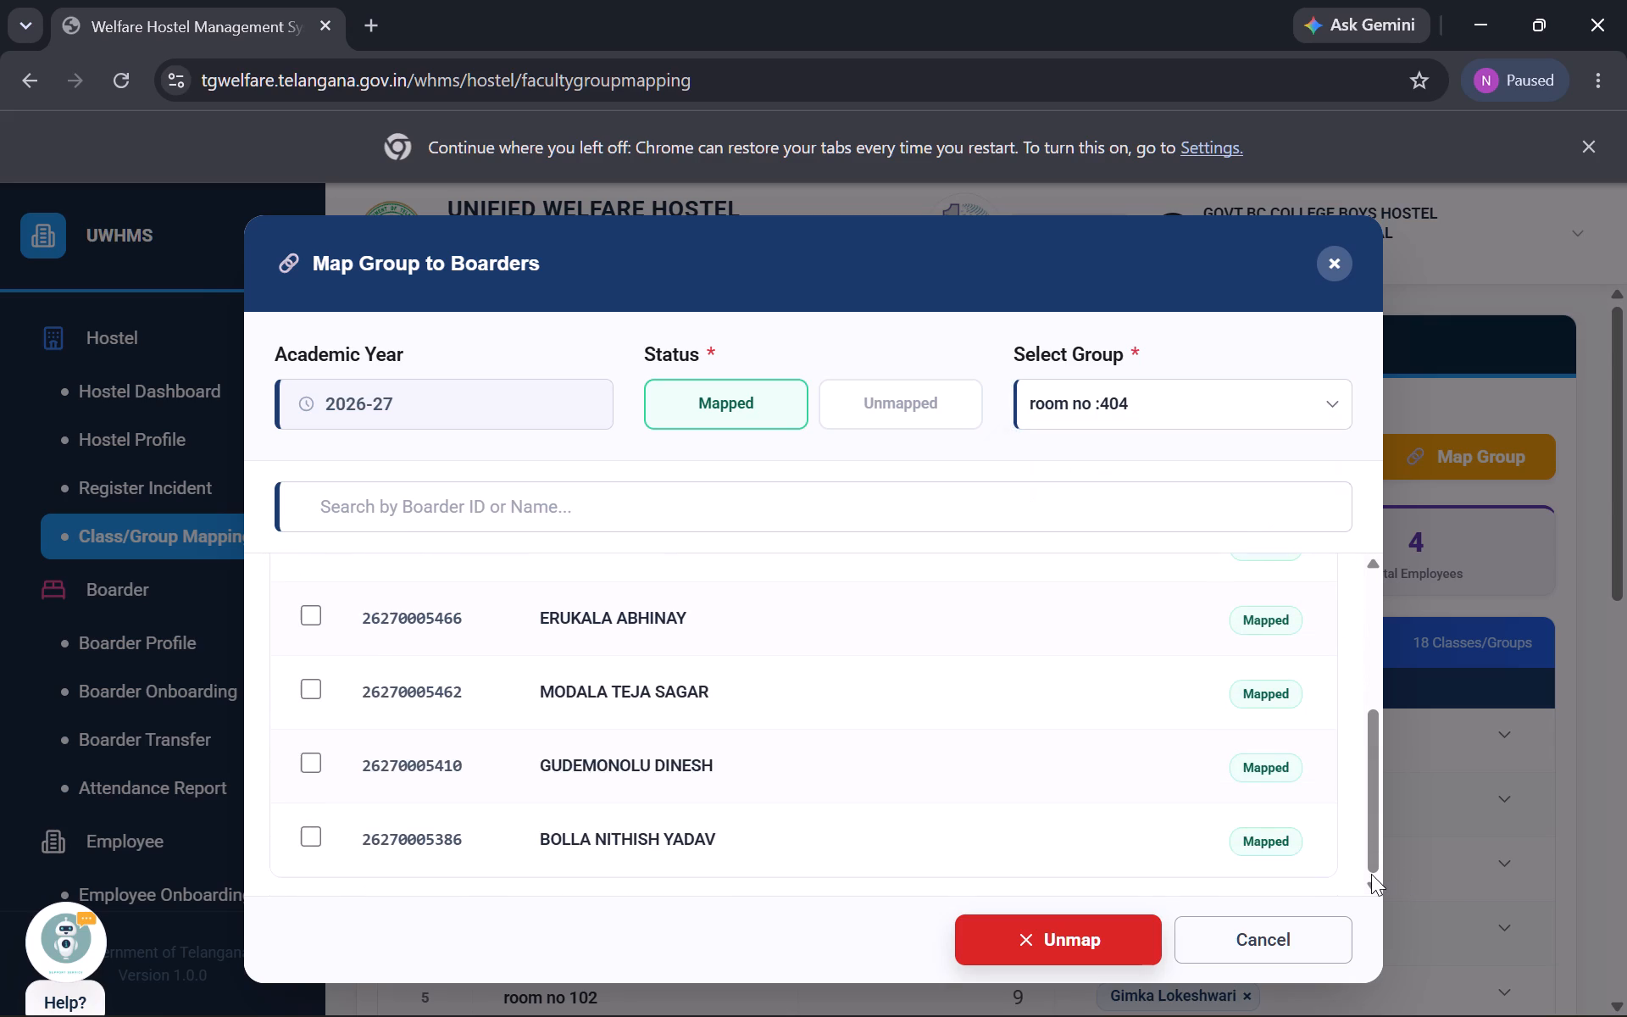
click(1371, 874)
Look through the room groups available for selection, down to the last one and back up.
click(1189, 411)
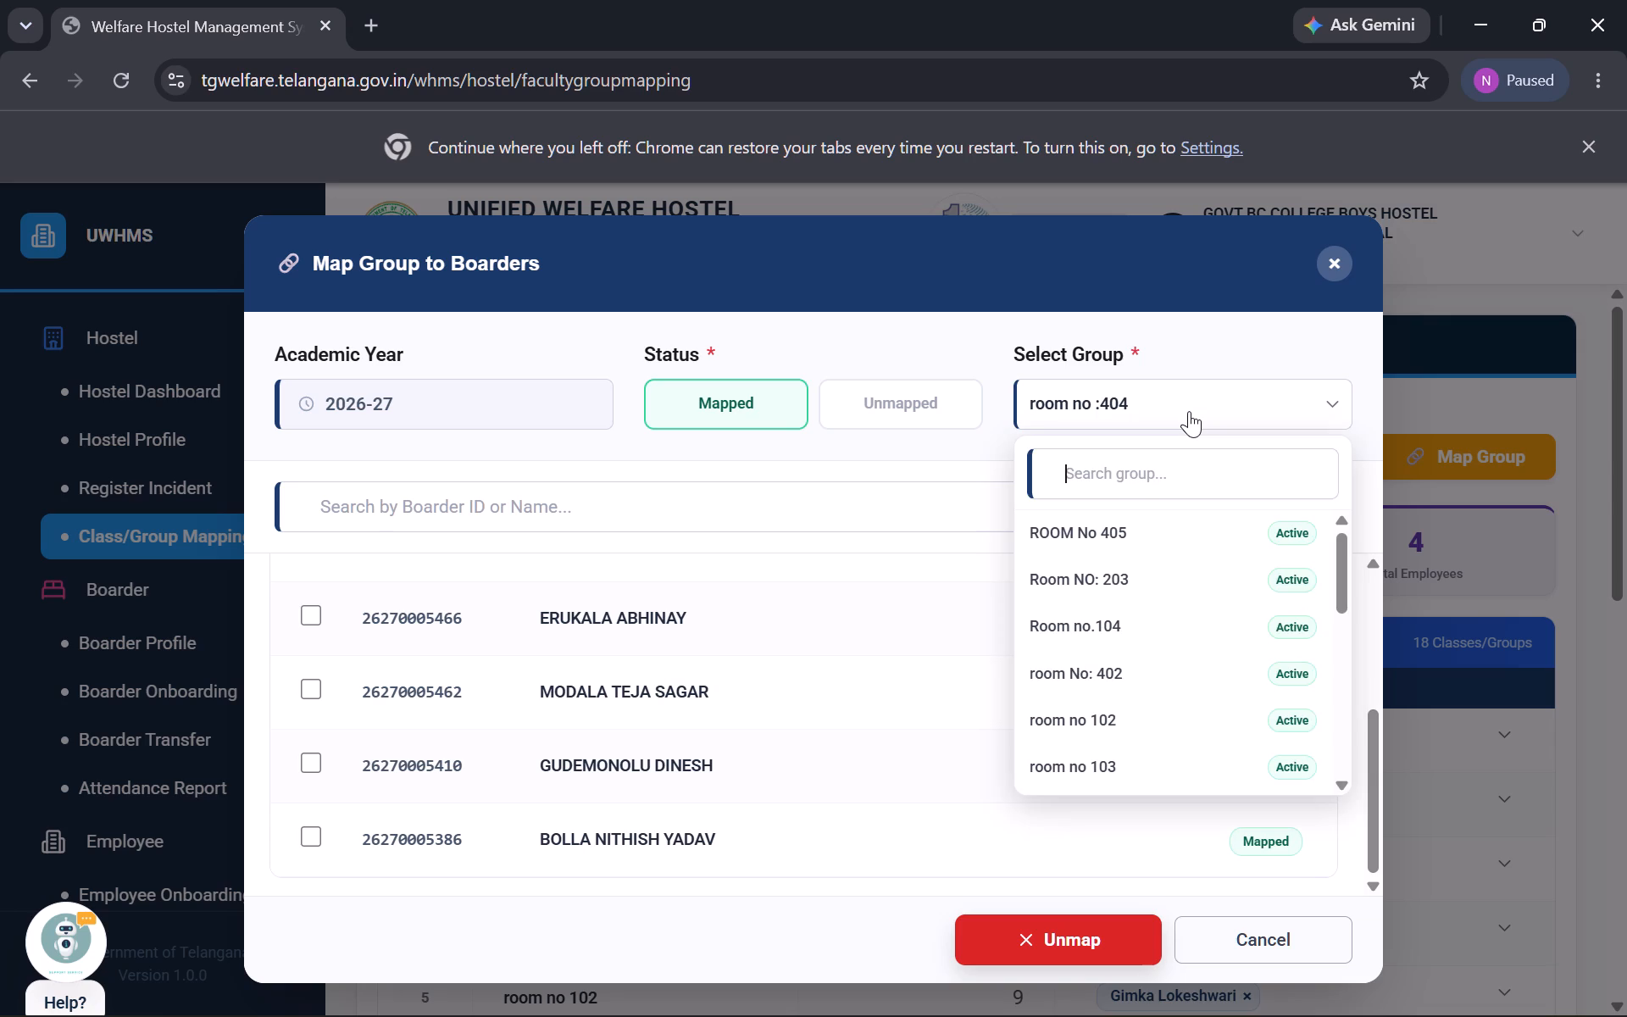
click(1337, 765)
triple_click(1337, 765)
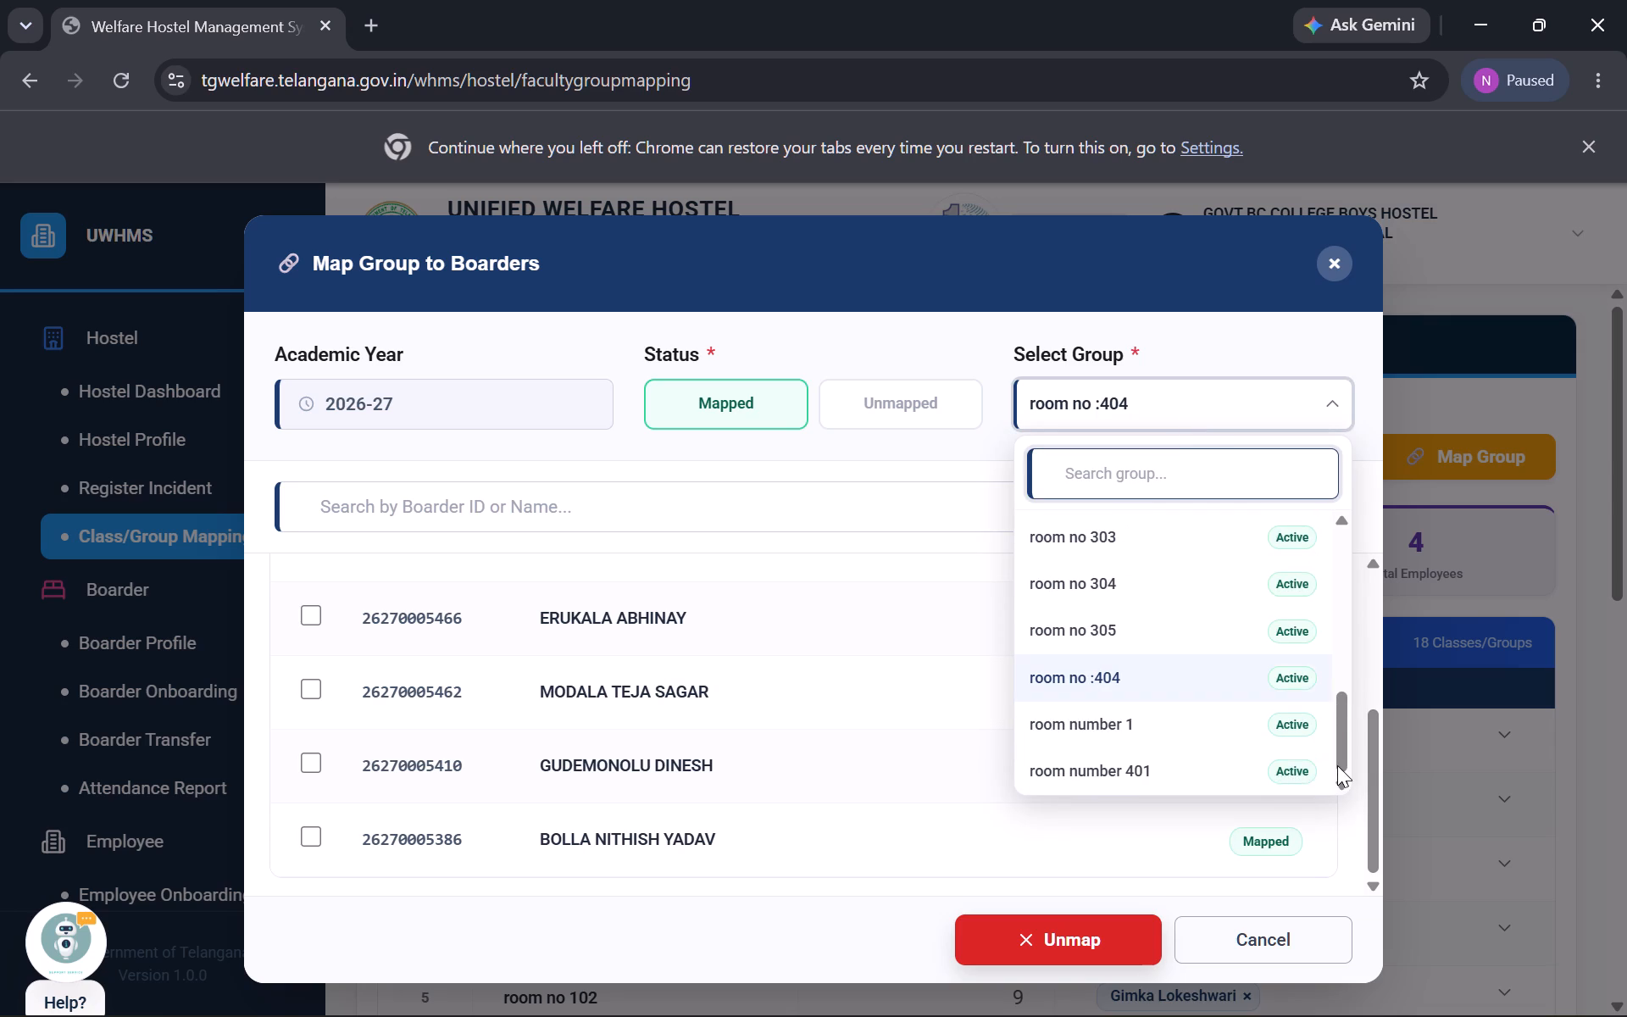
click(1337, 765)
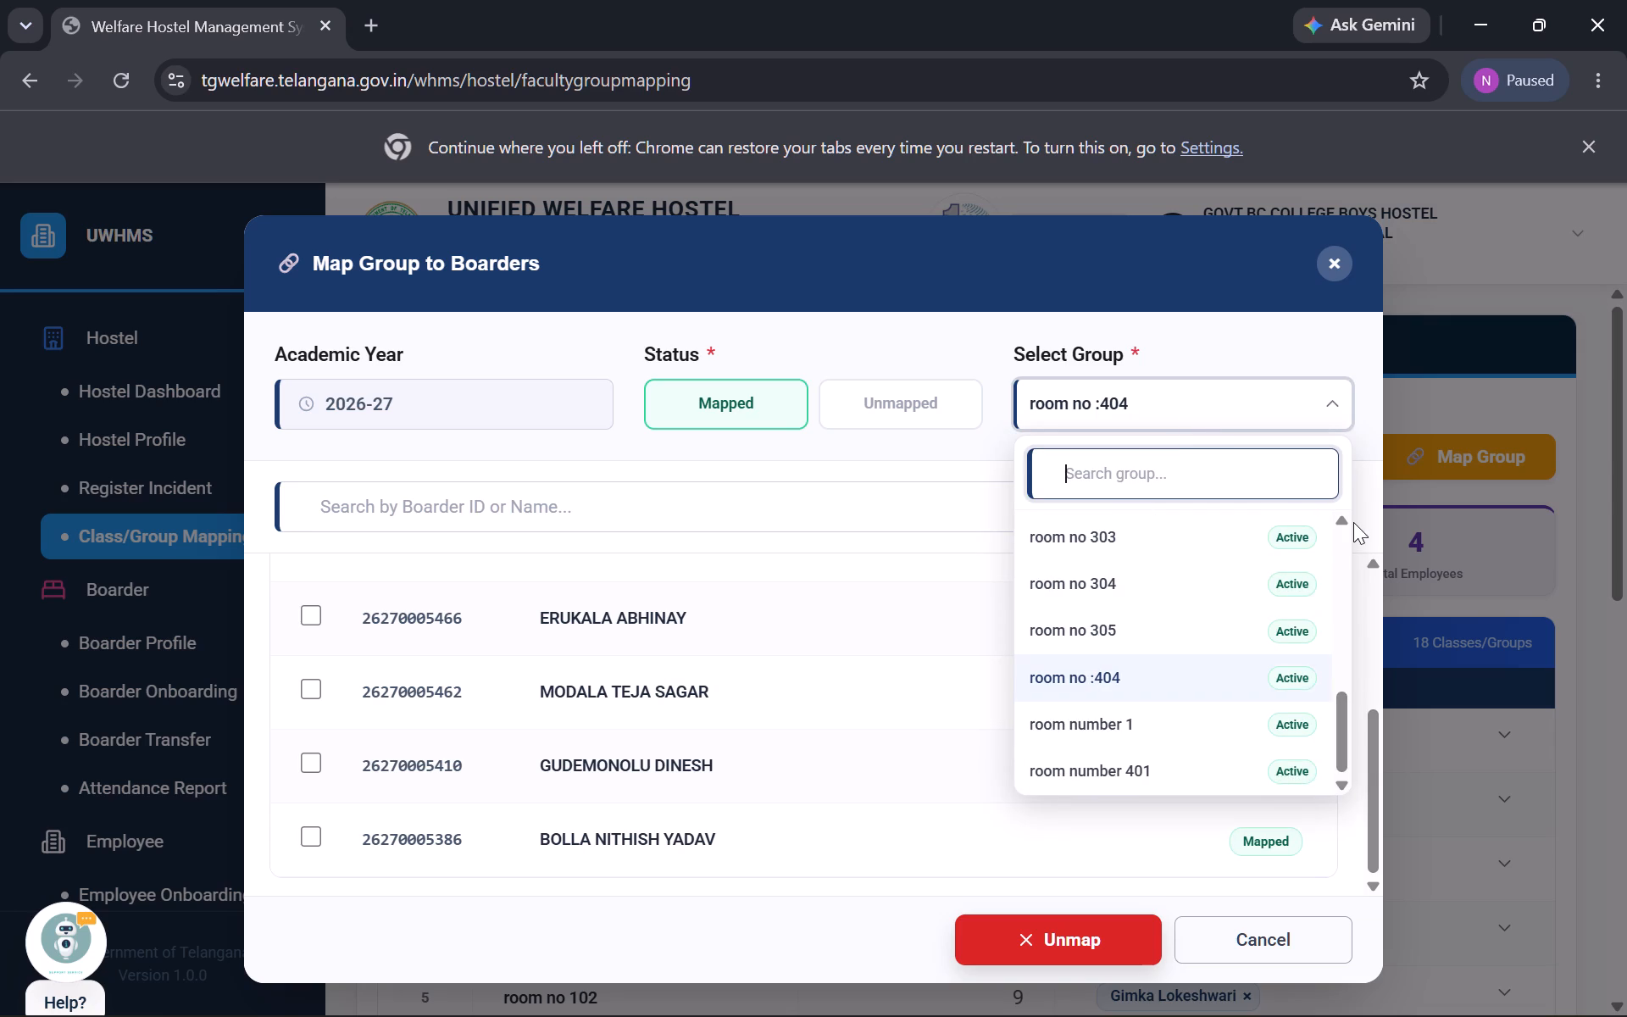
double_click(1336, 534)
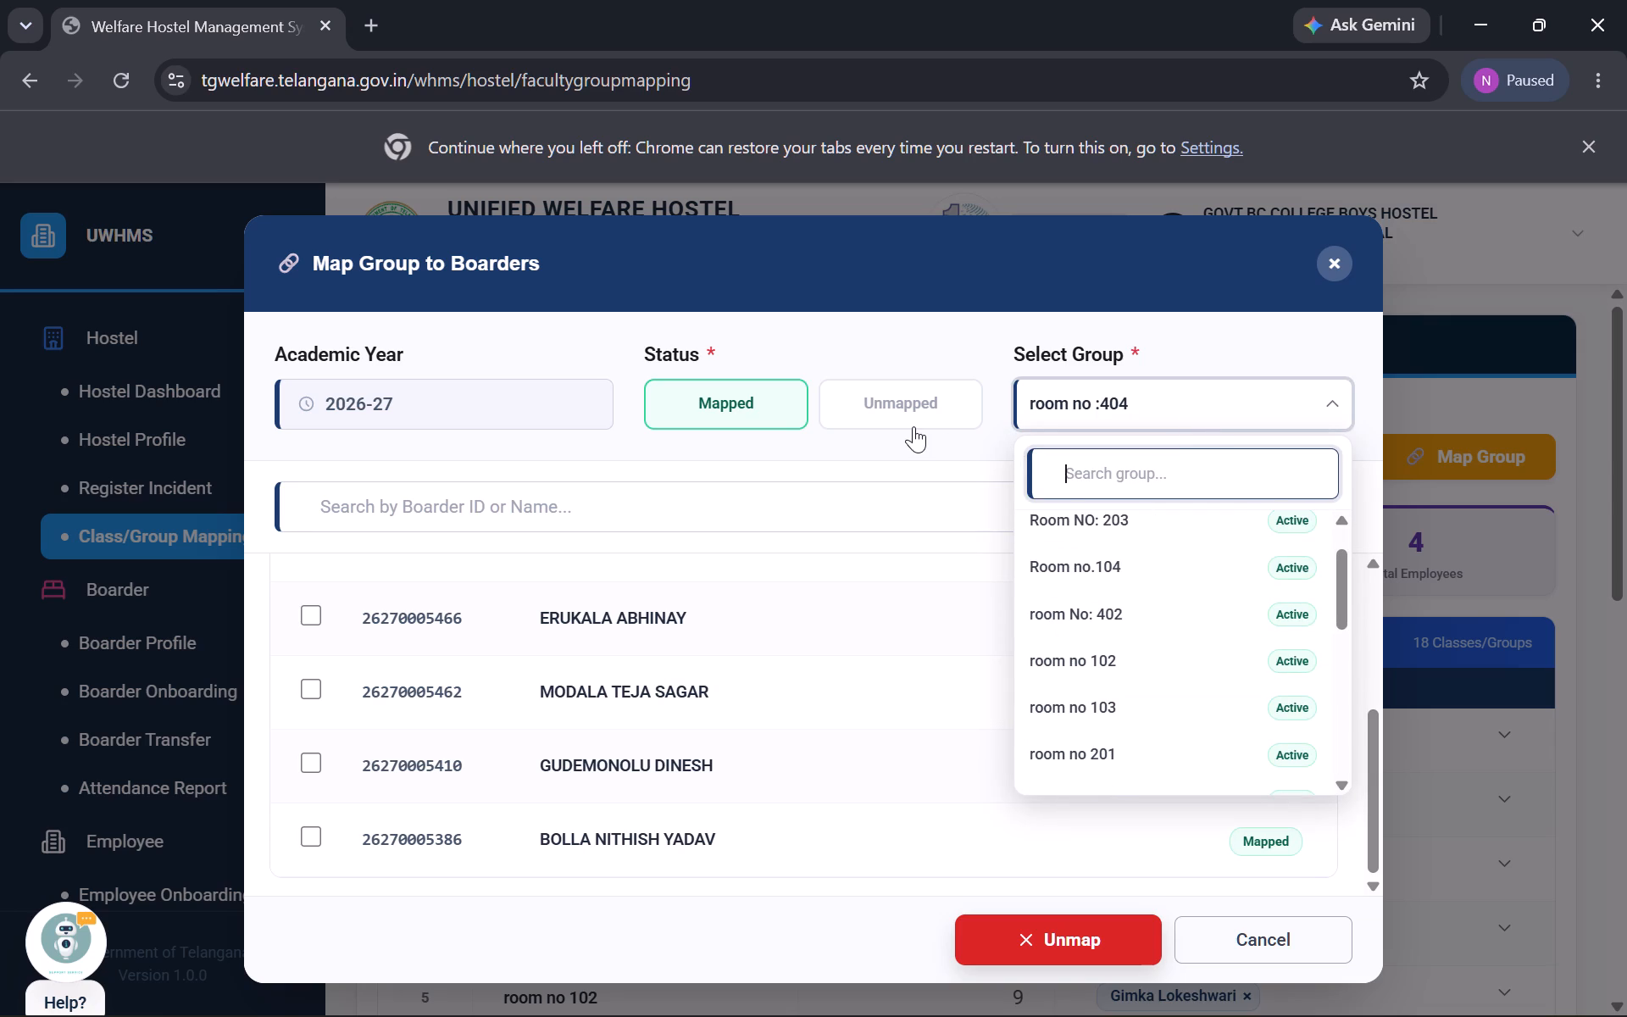
Set the boarder status filter to Unmapped for room no :404.
click(899, 409)
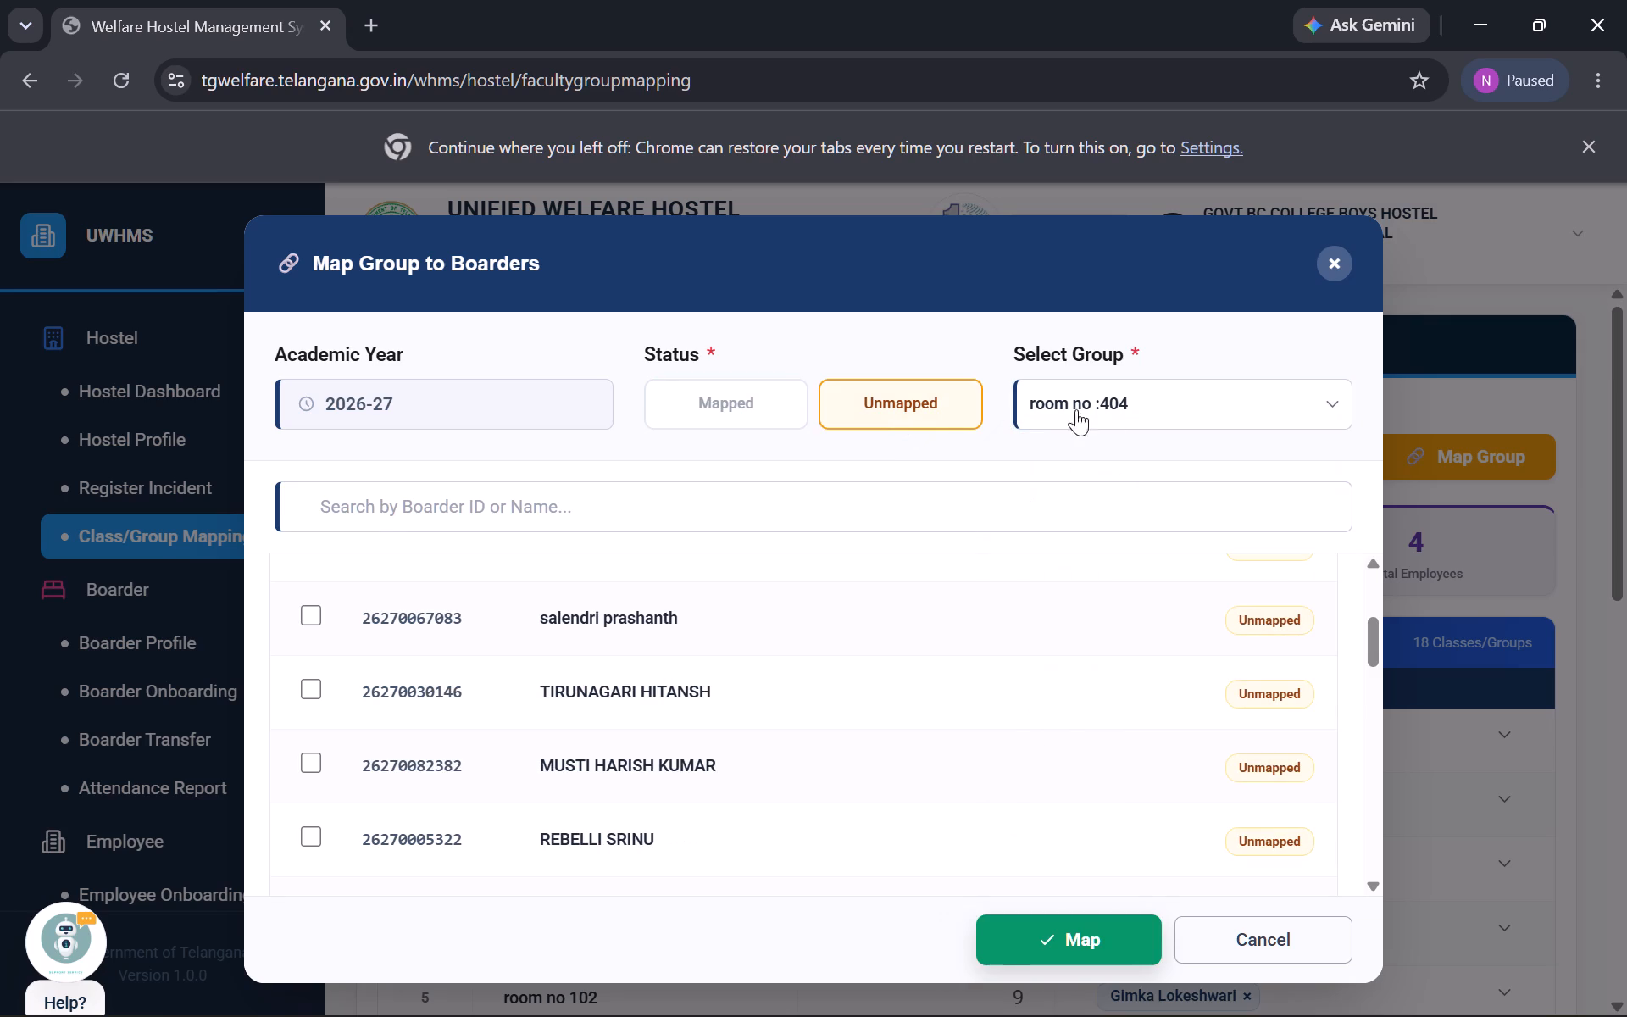
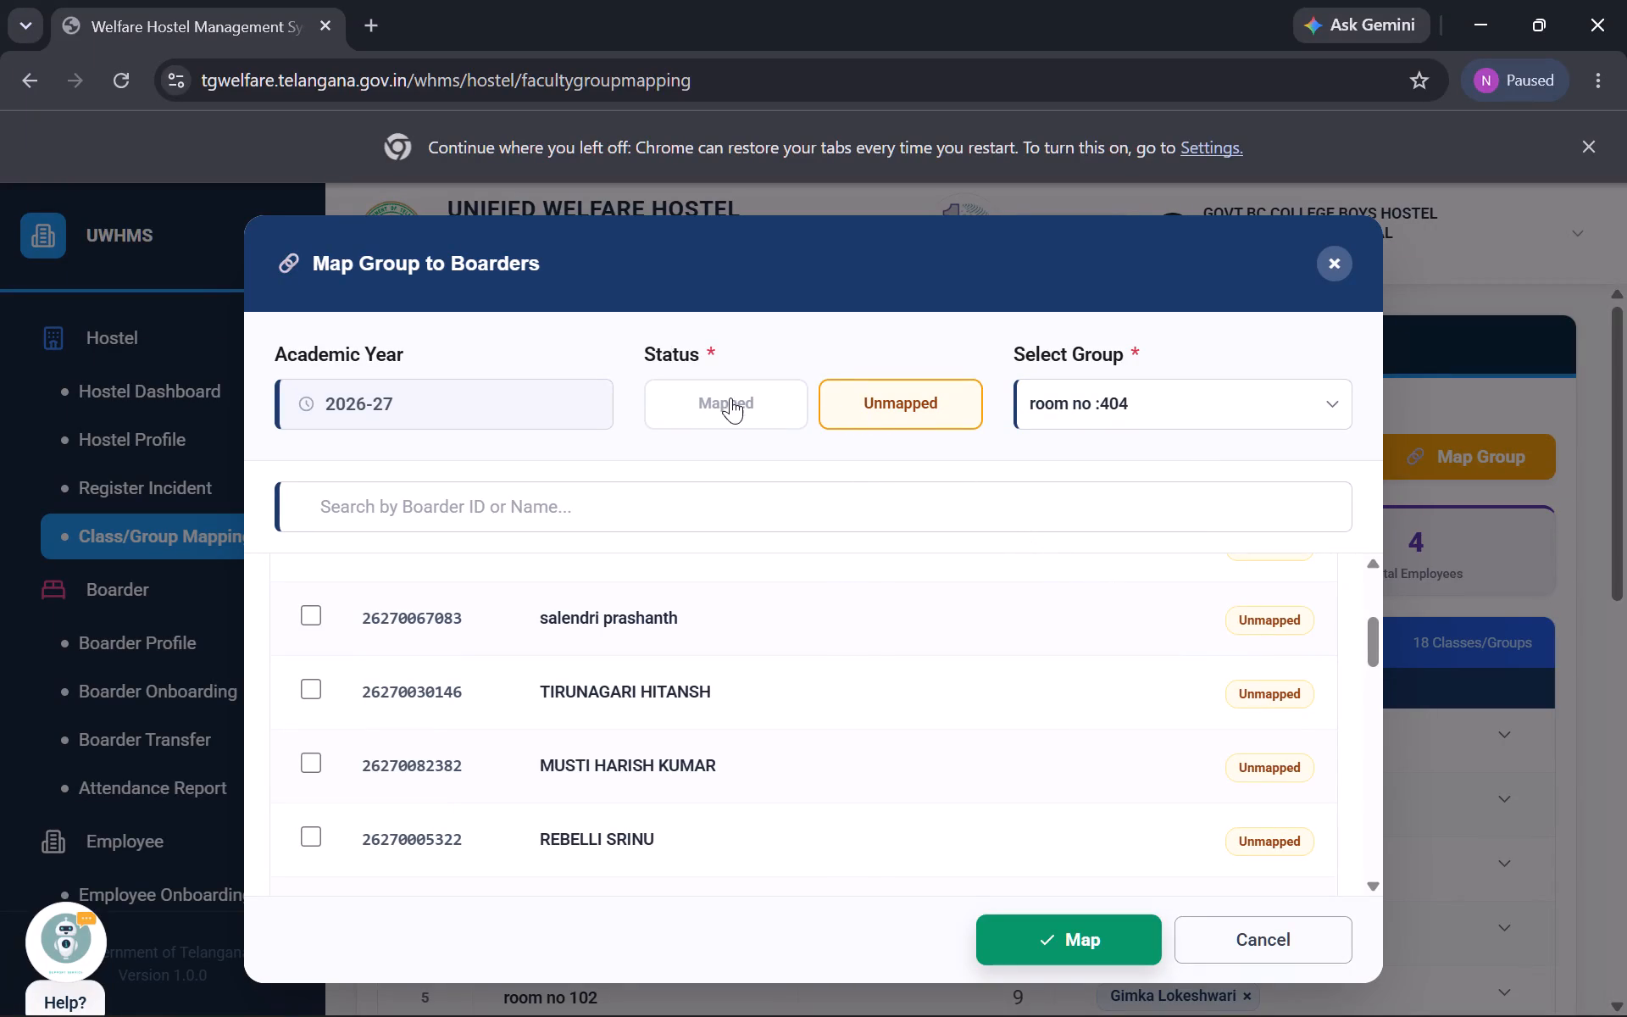
Return the boarder status filter to Mapped and look through the available room groups down to the last one, then leave the mapping dialog.
click(702, 398)
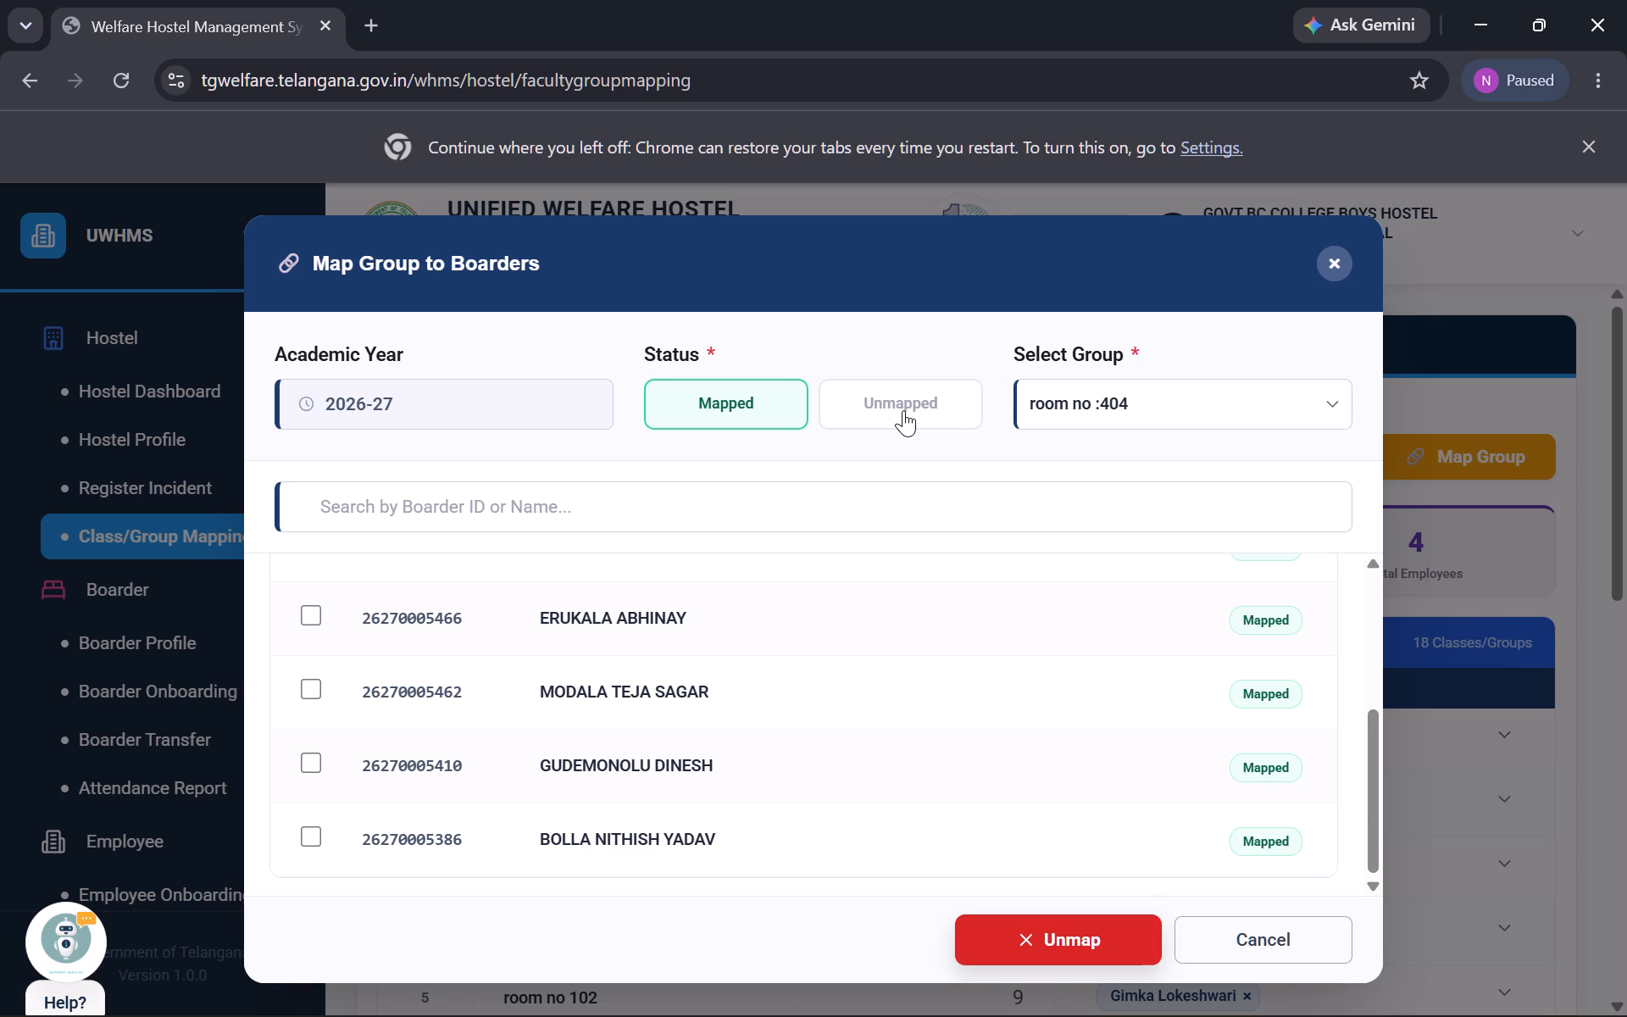
click(1147, 404)
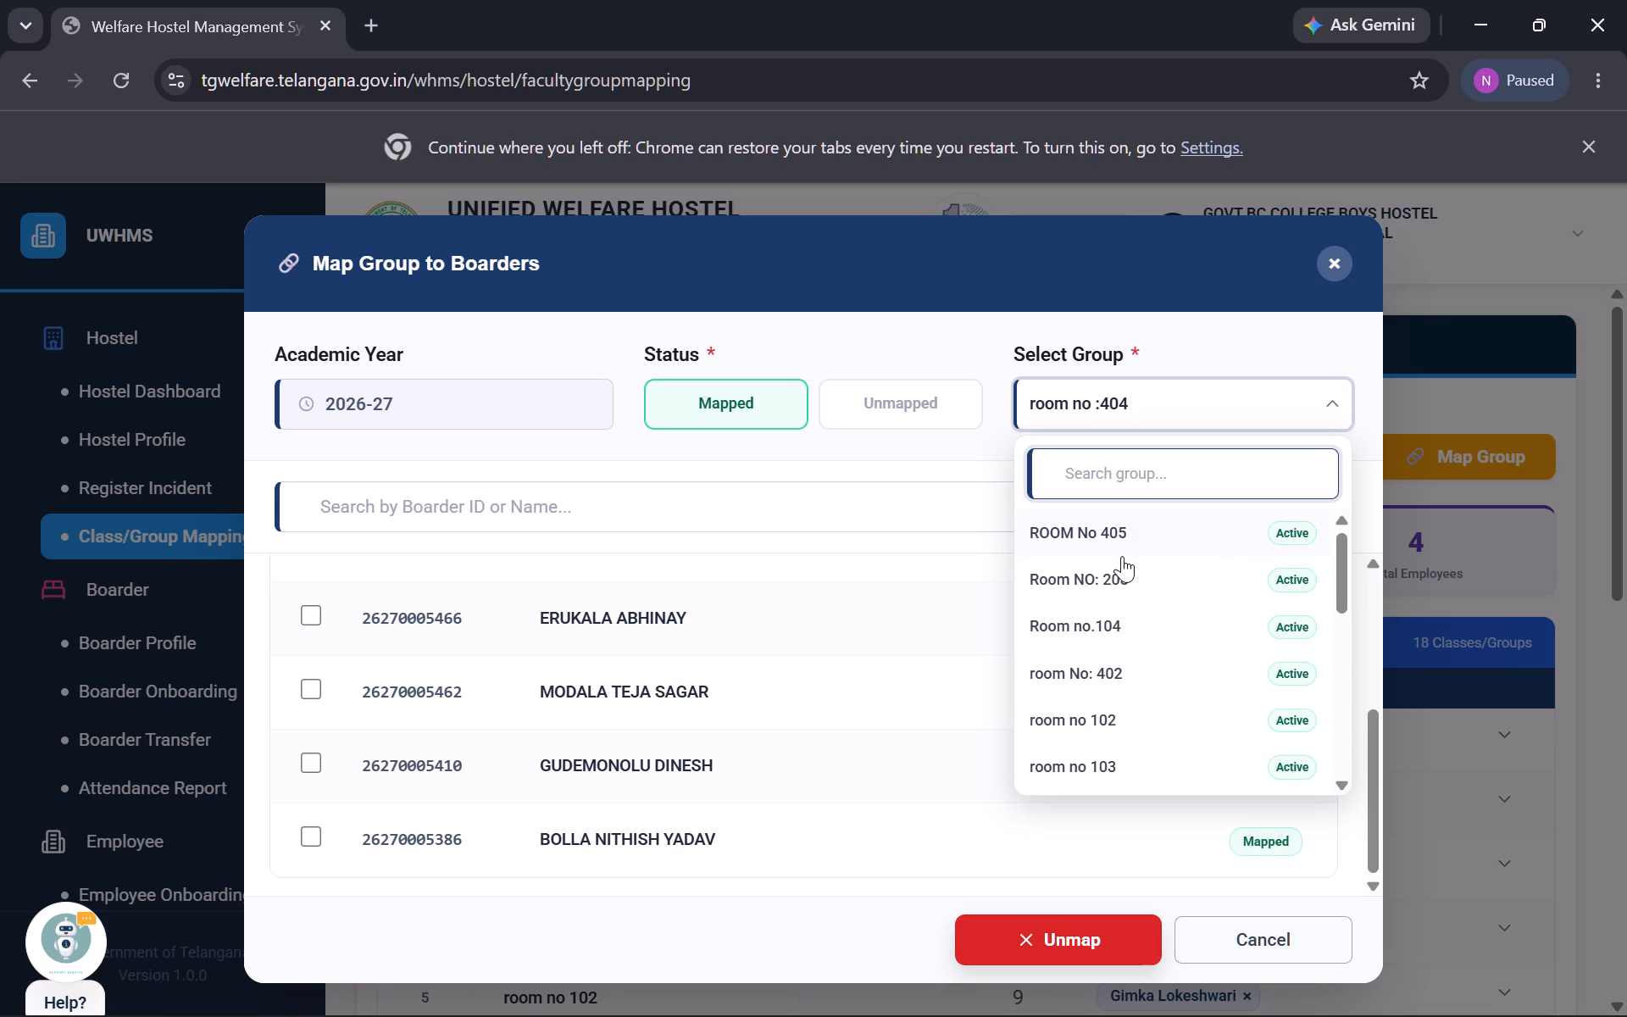
click(1352, 782)
click(1352, 782)
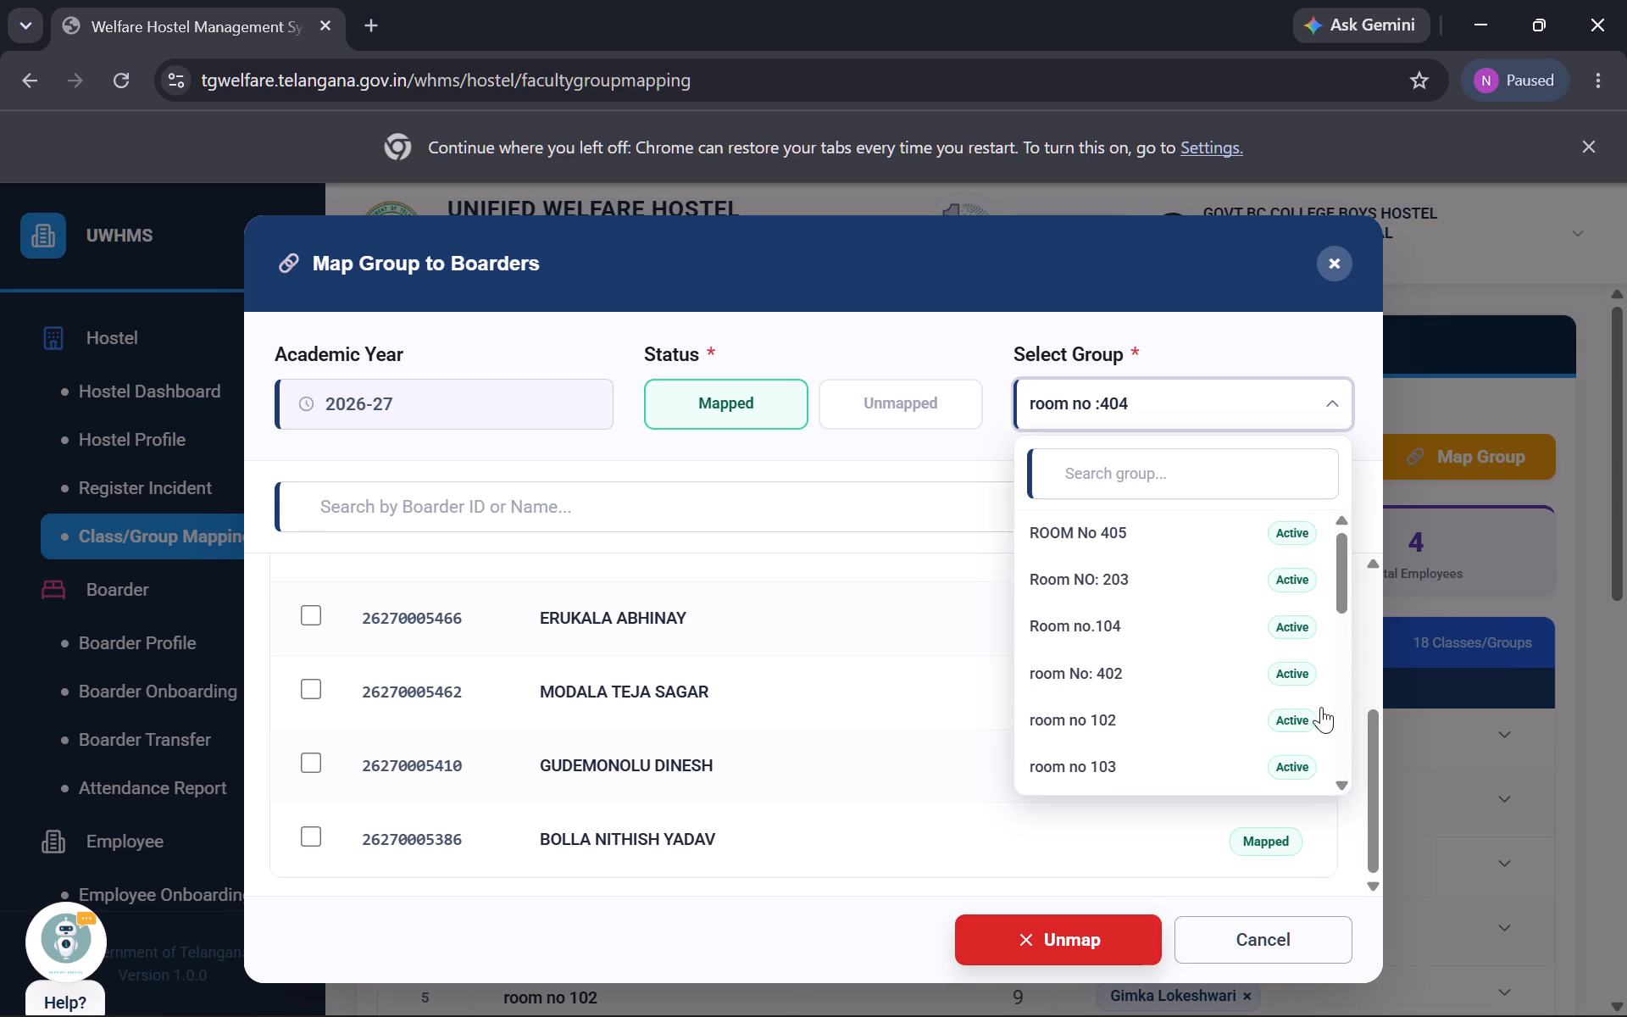
click(1359, 765)
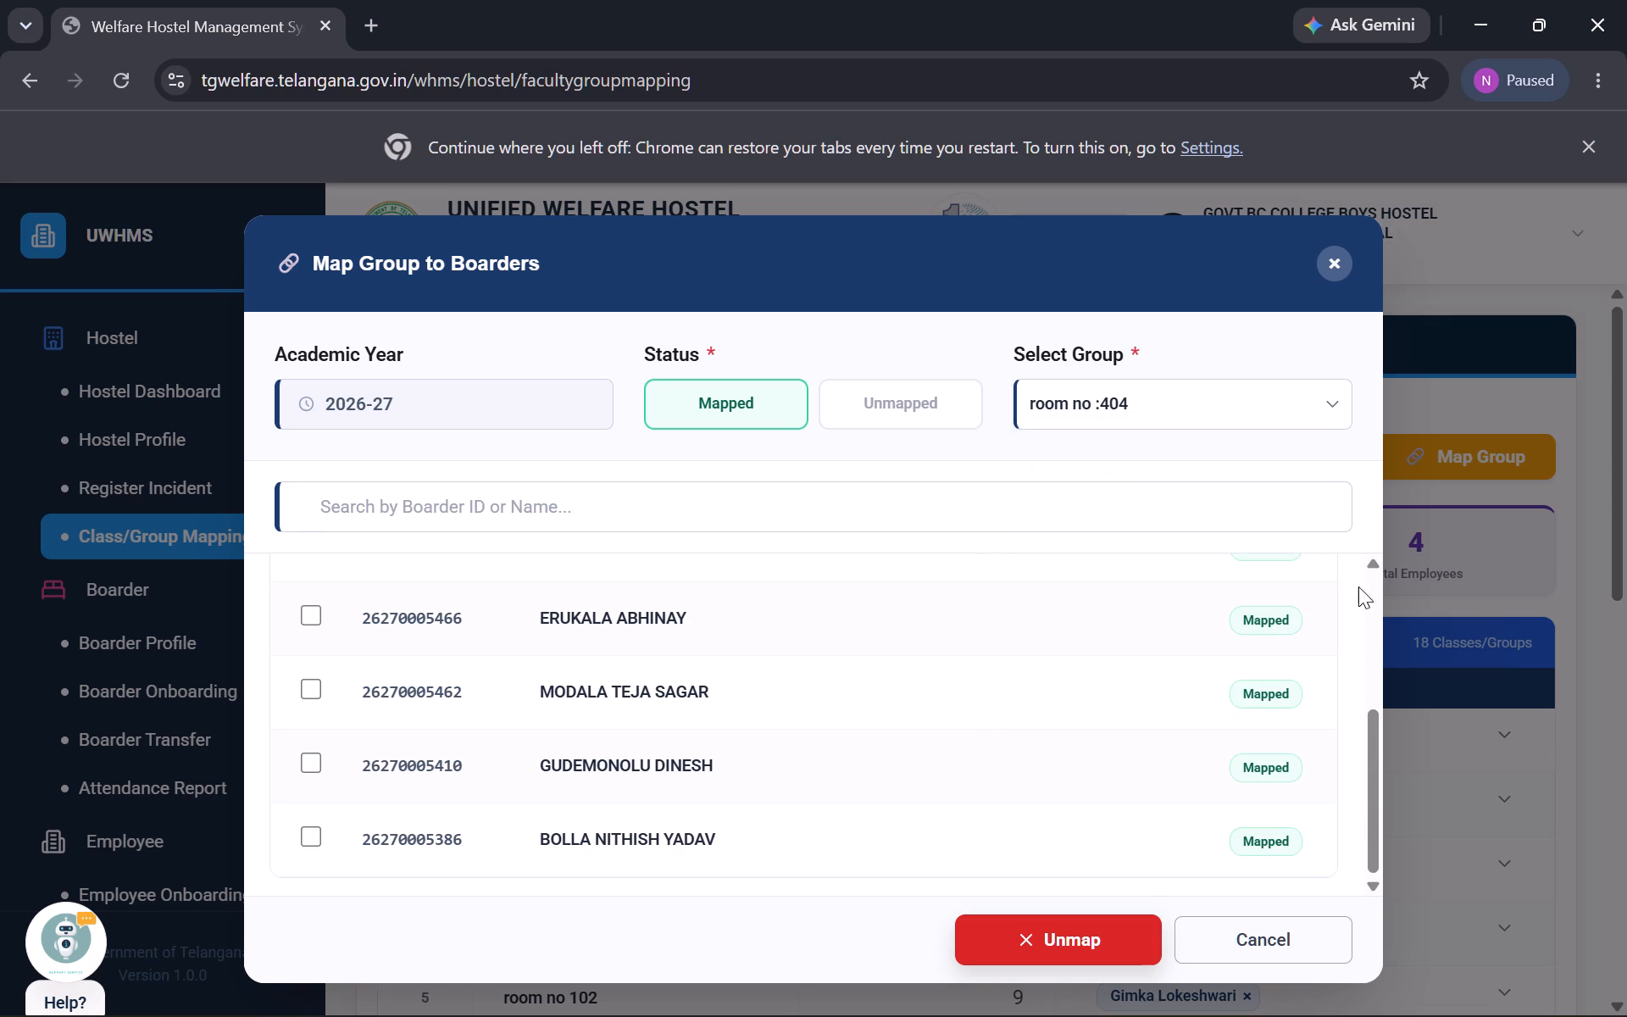
click(1337, 407)
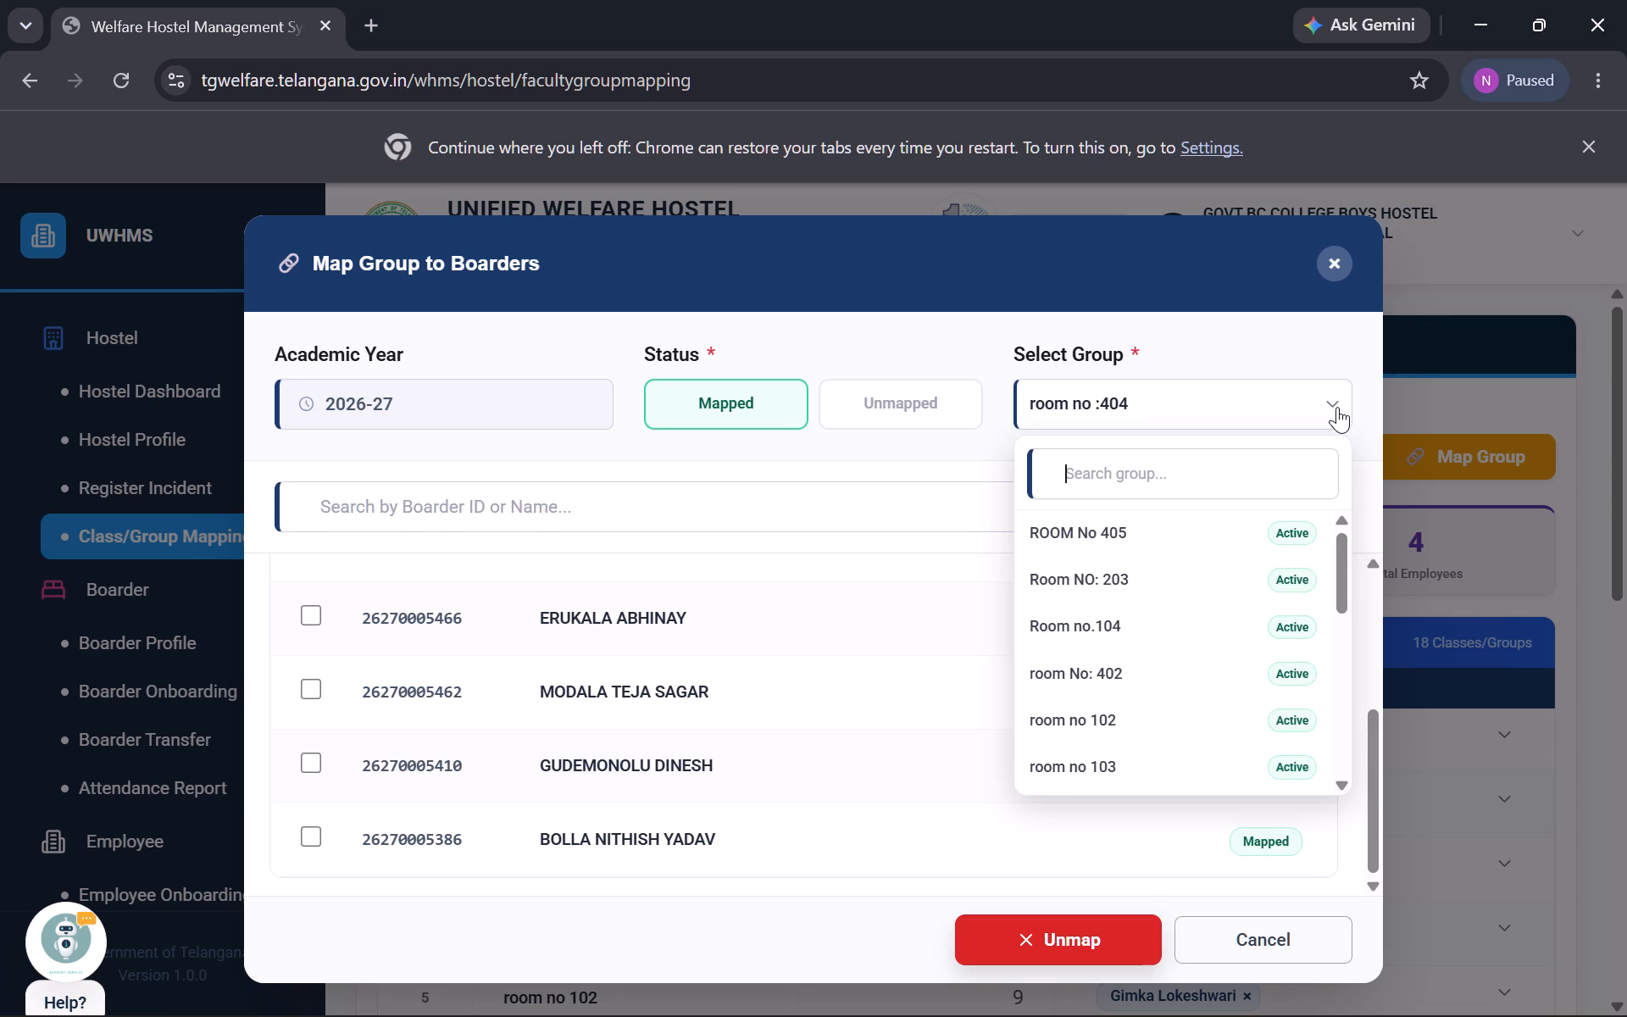
click(1341, 782)
click(1341, 782)
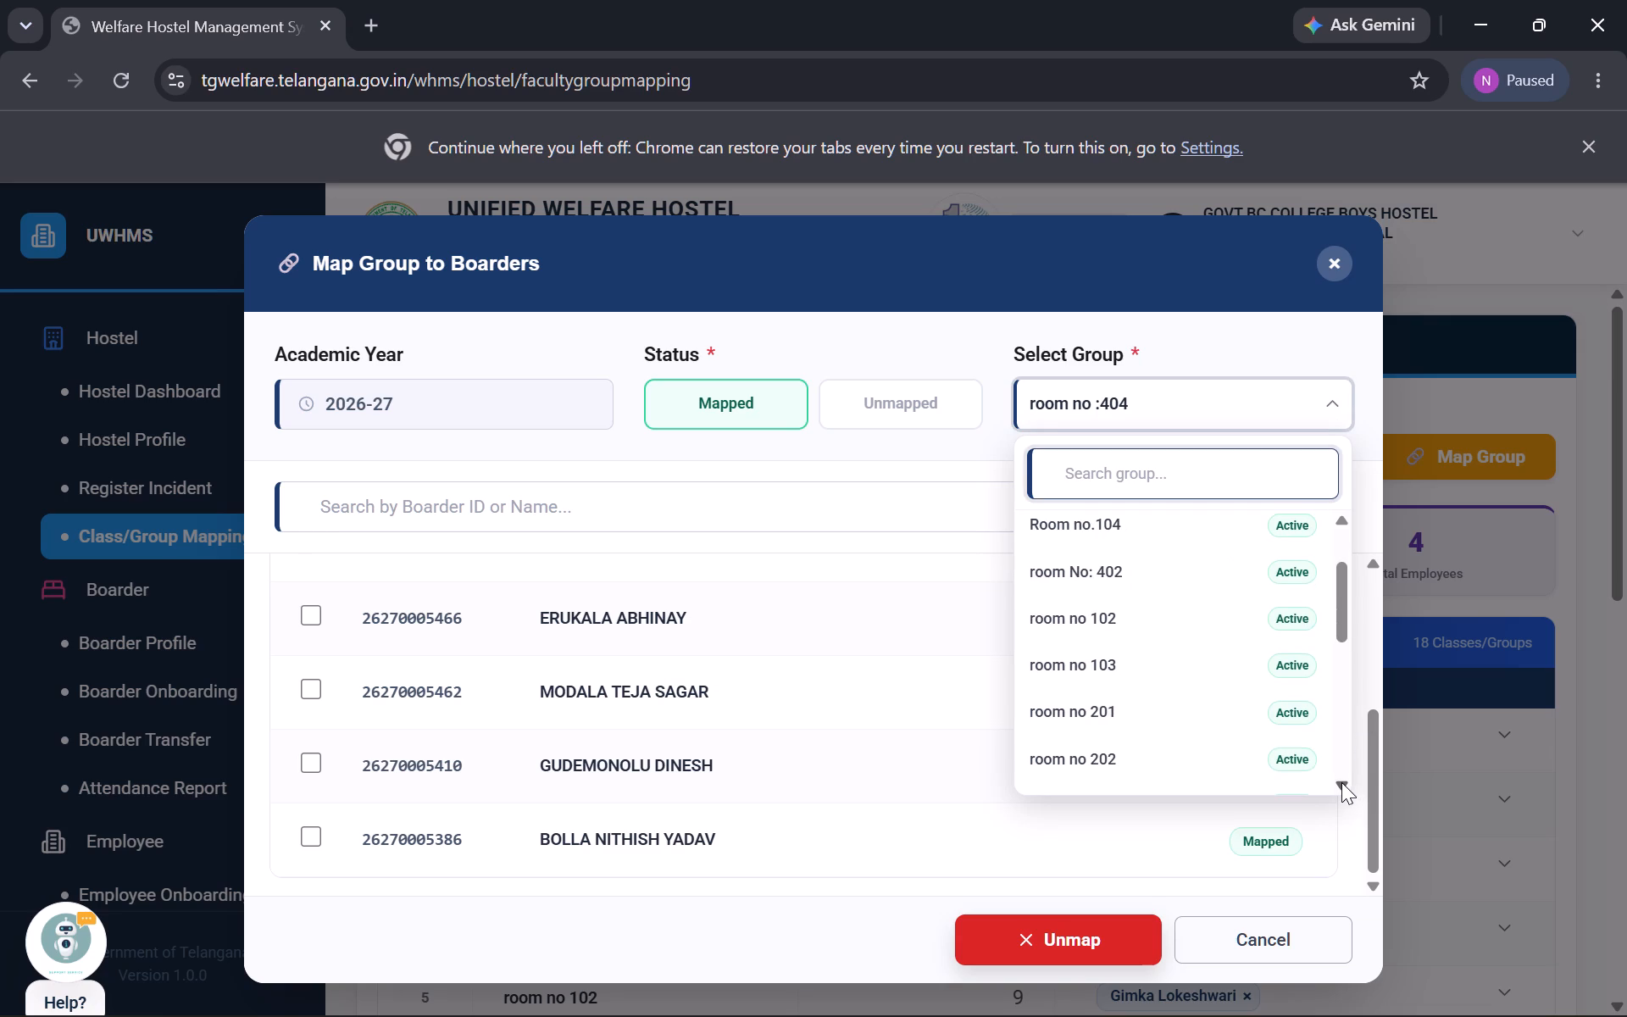
click(1341, 782)
click(1341, 782)
click(1341, 782)
click(1341, 782)
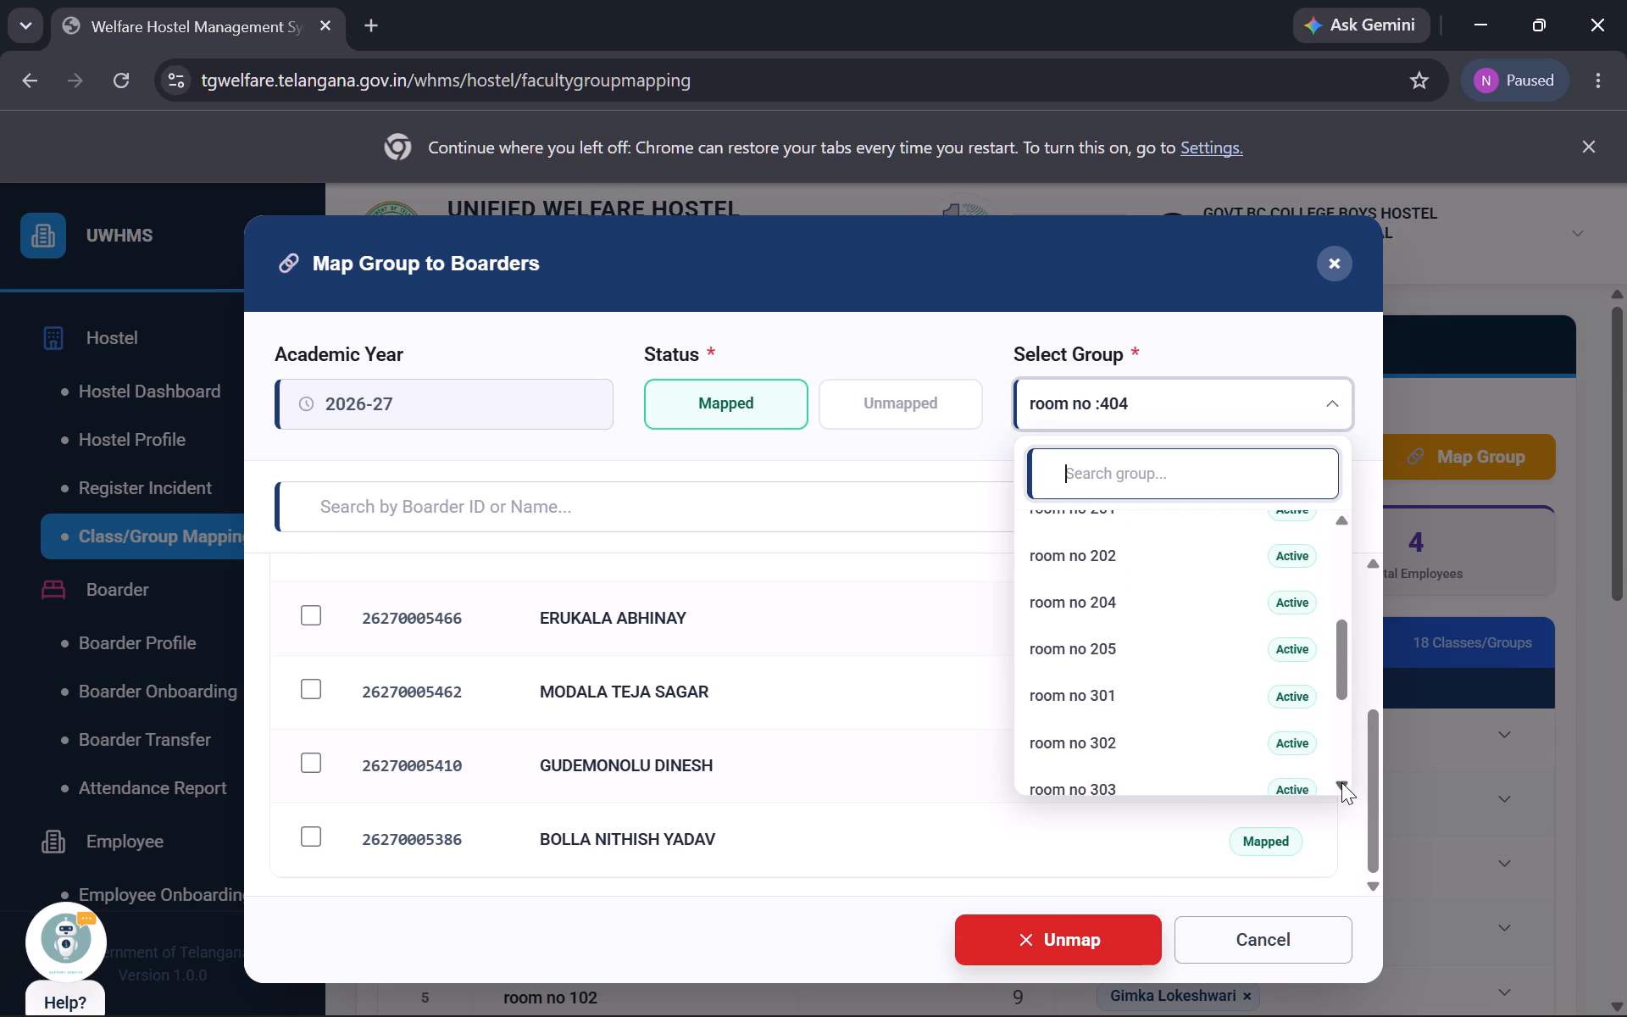
triple_click(1341, 782)
triple_click(1341, 782)
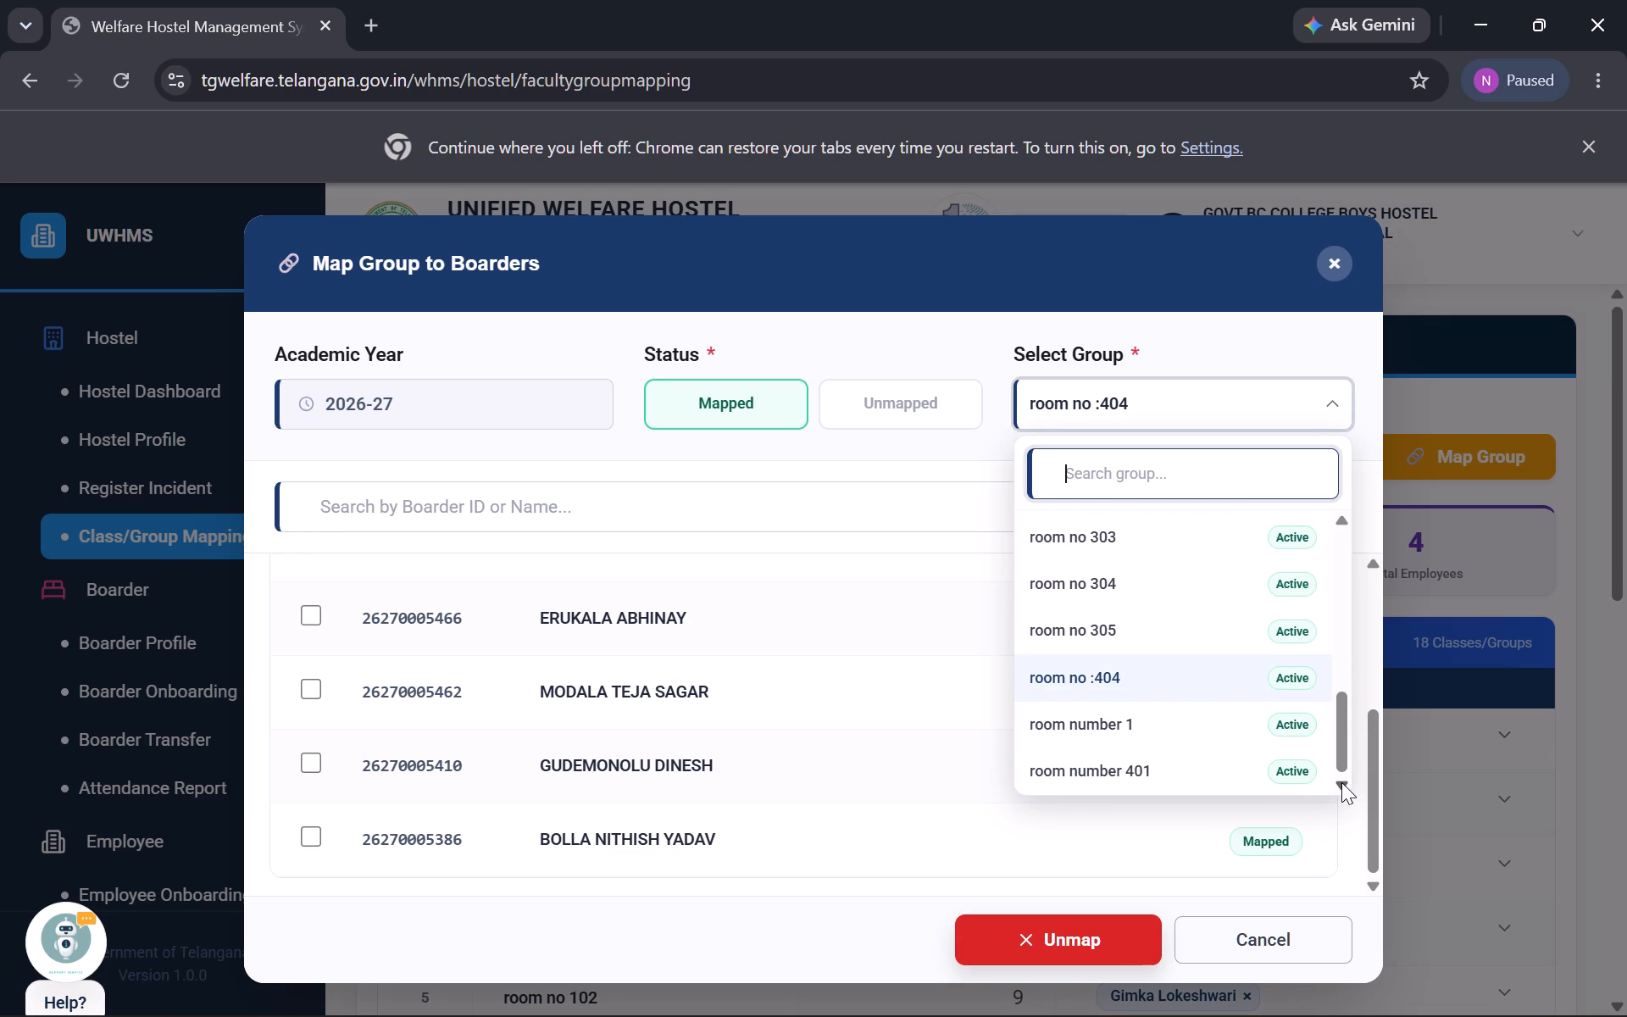
double_click(1341, 782)
click(1329, 258)
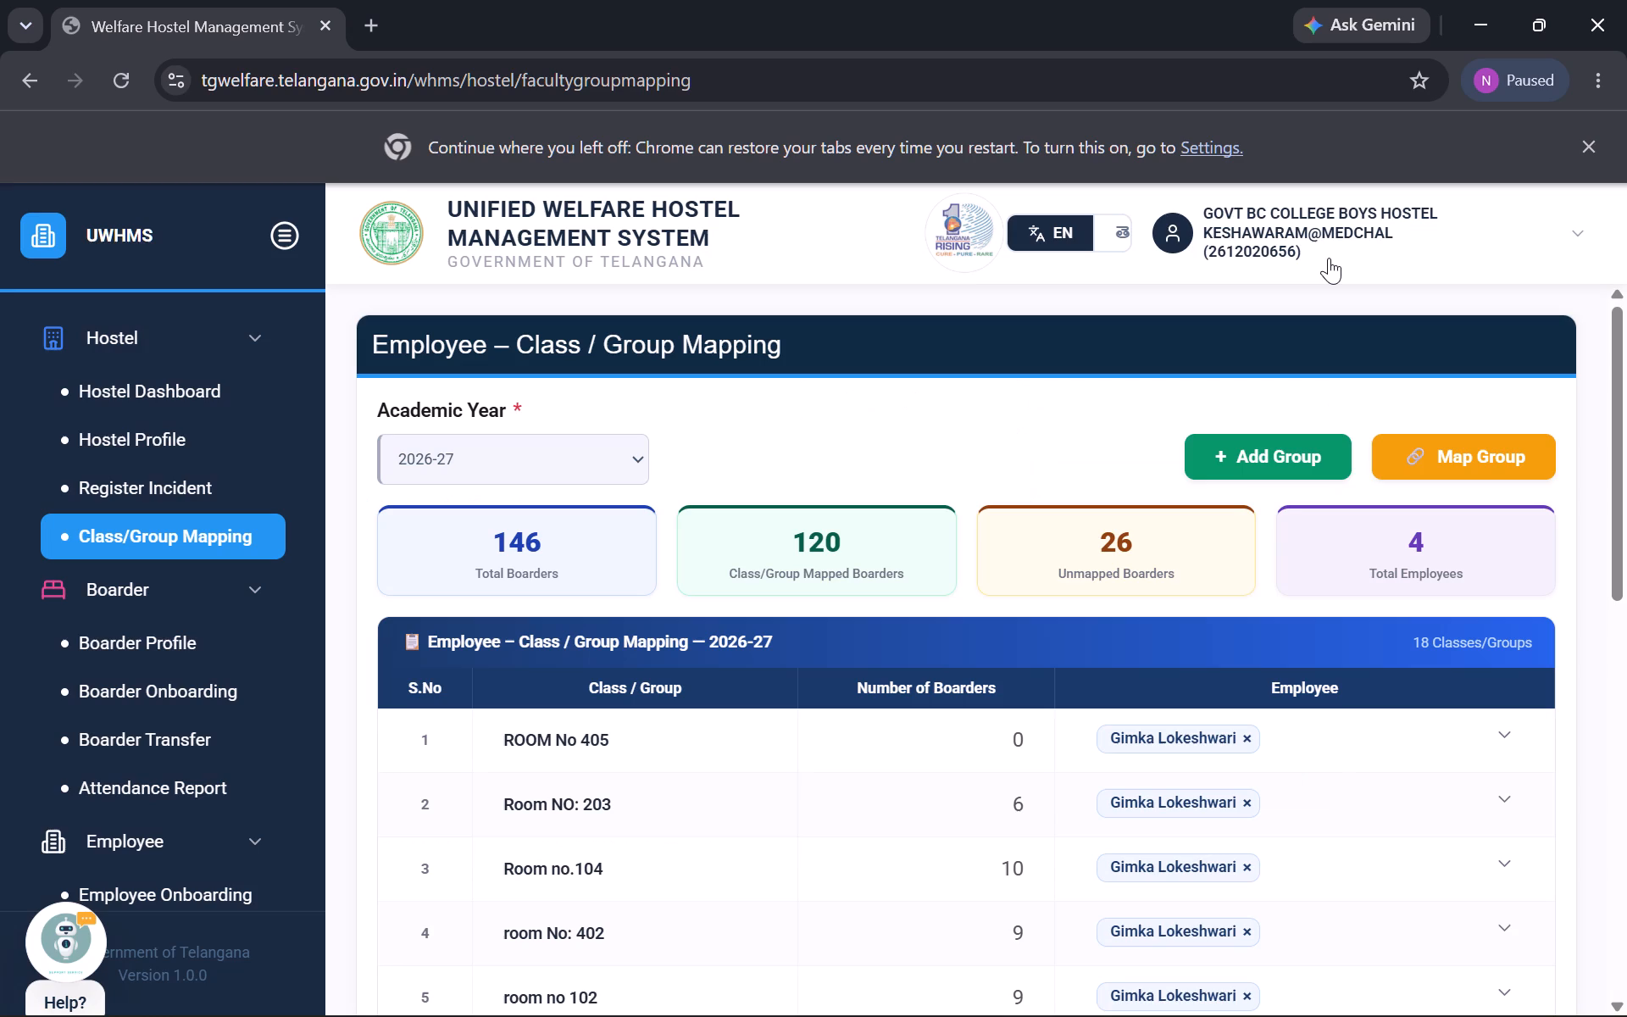
Add a new group named room no 403 with Active status.
click(1276, 447)
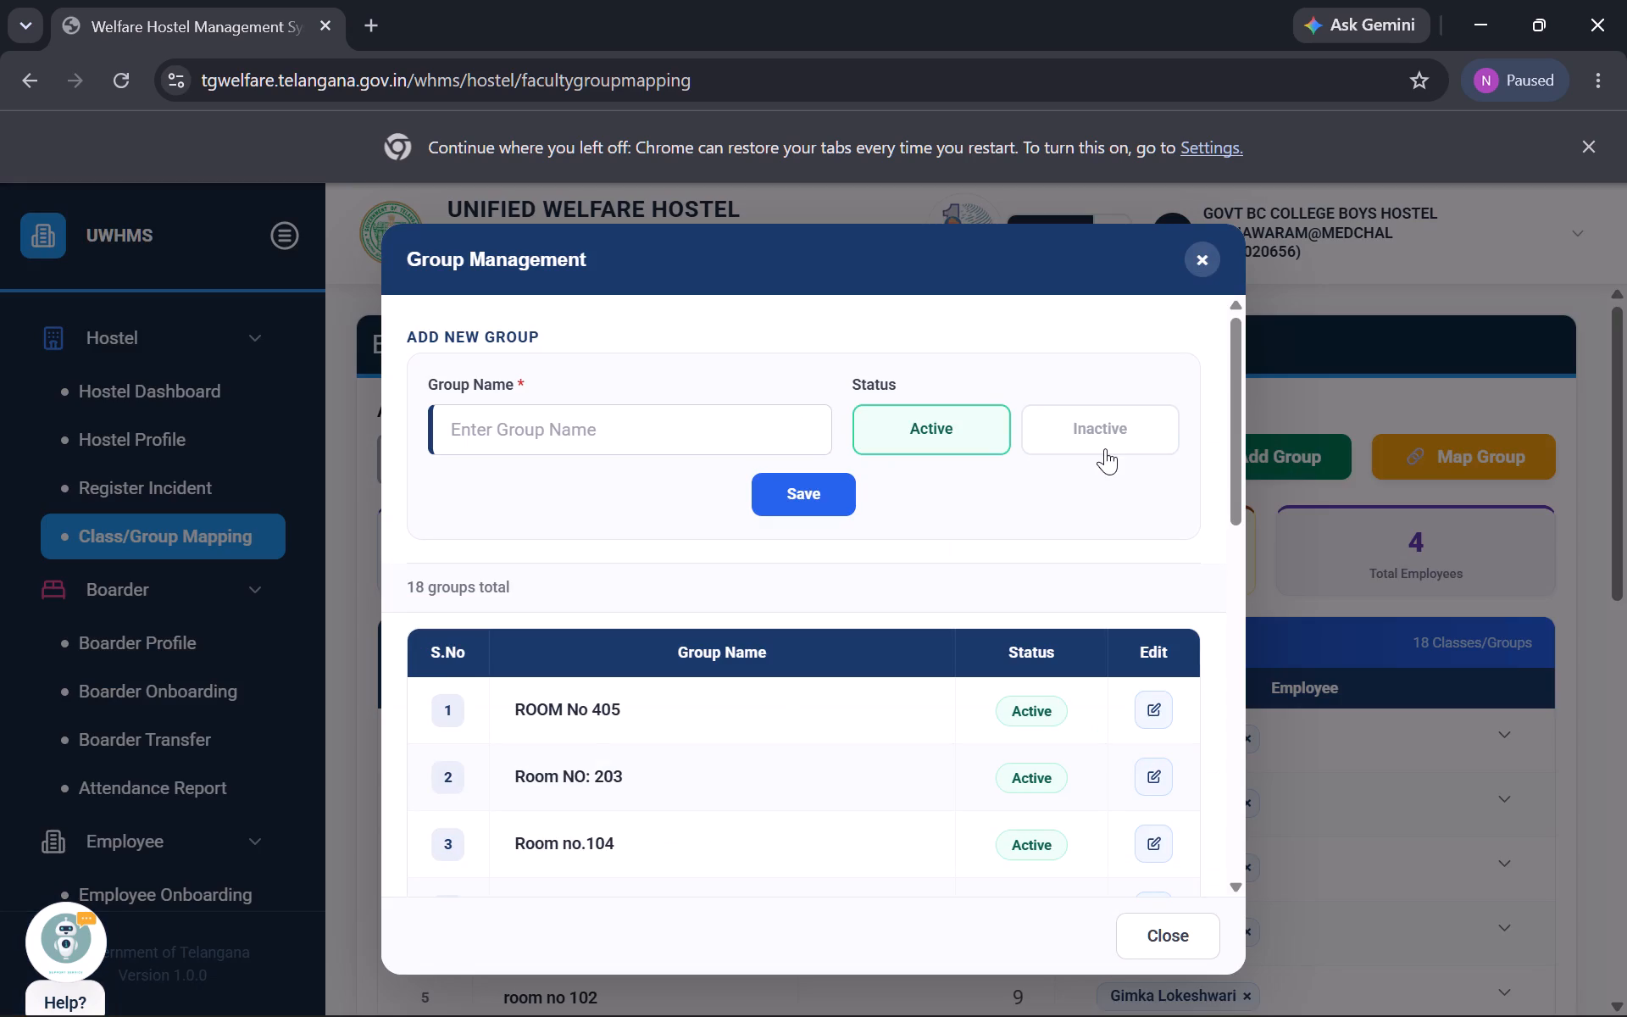
click(671, 448)
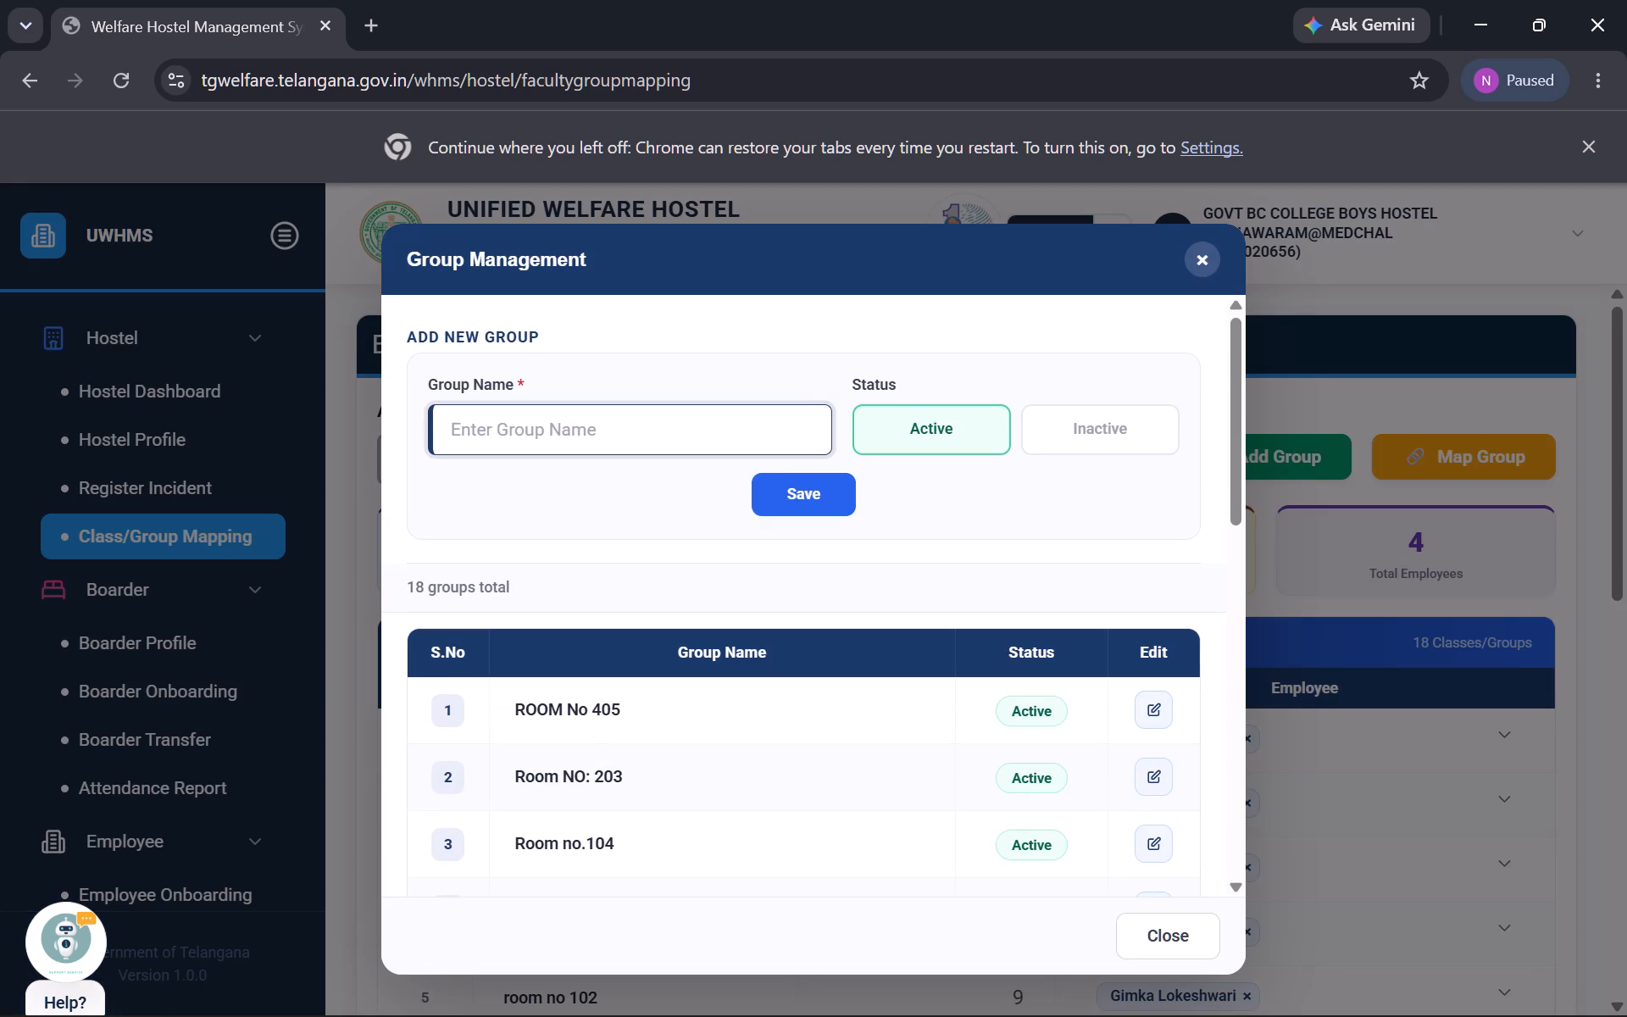
key(r)
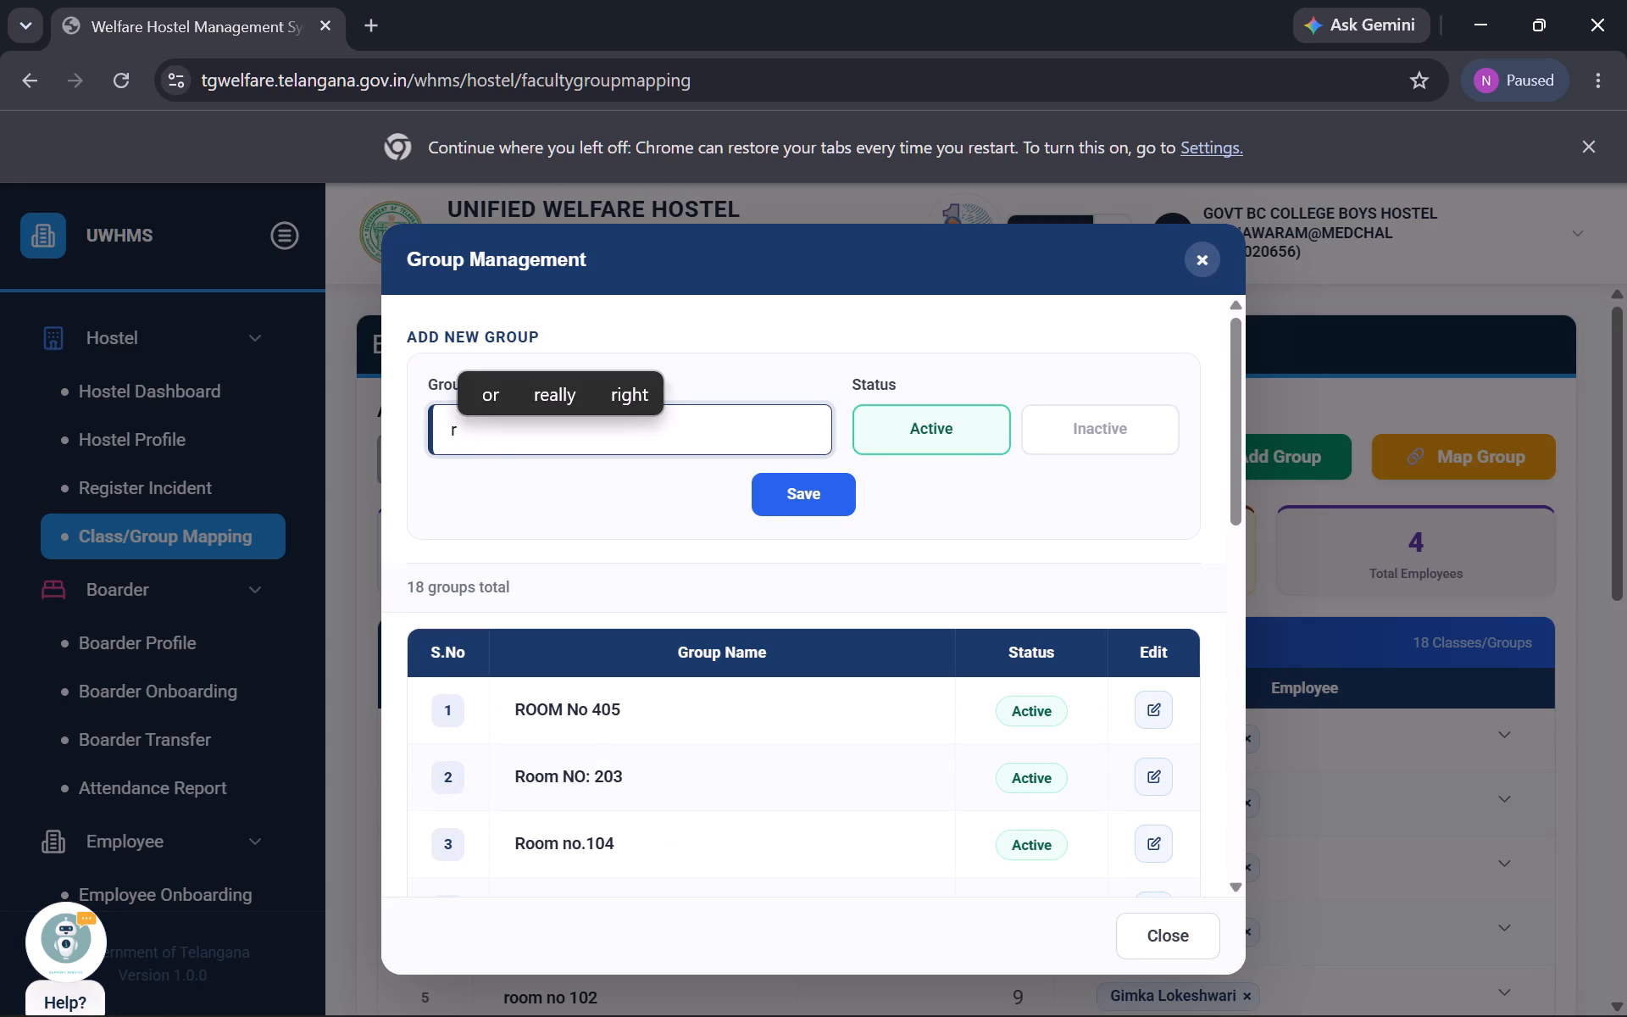
text(oo)
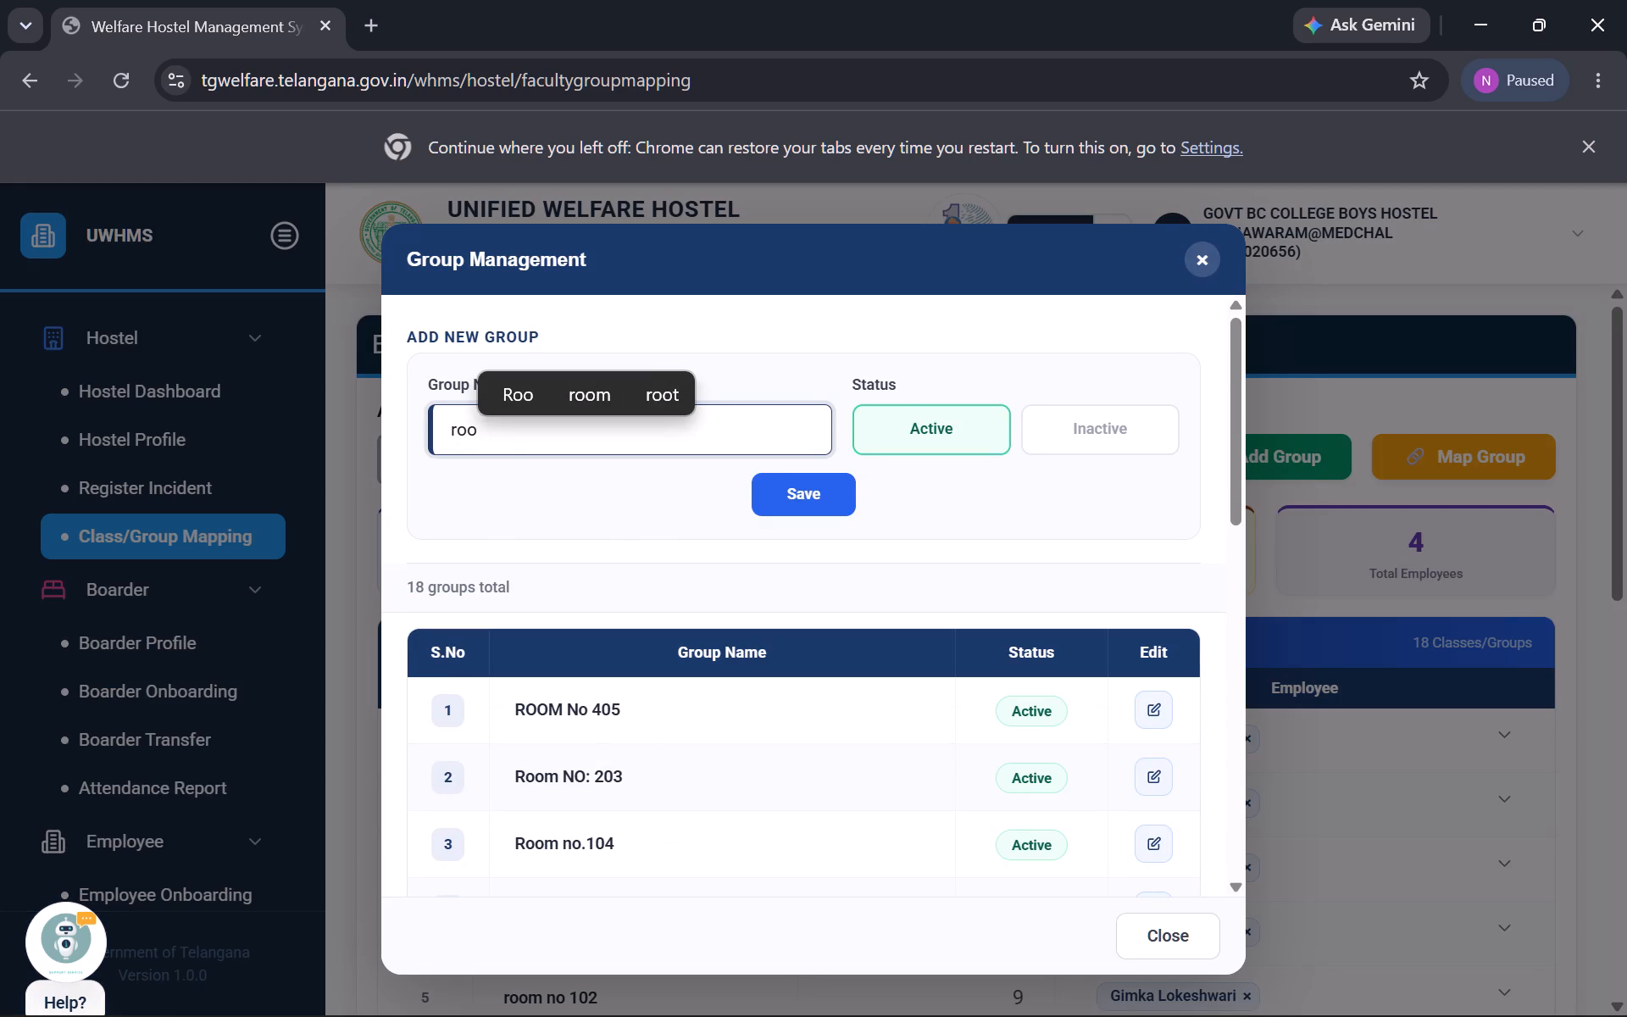
text(m)
key(space)
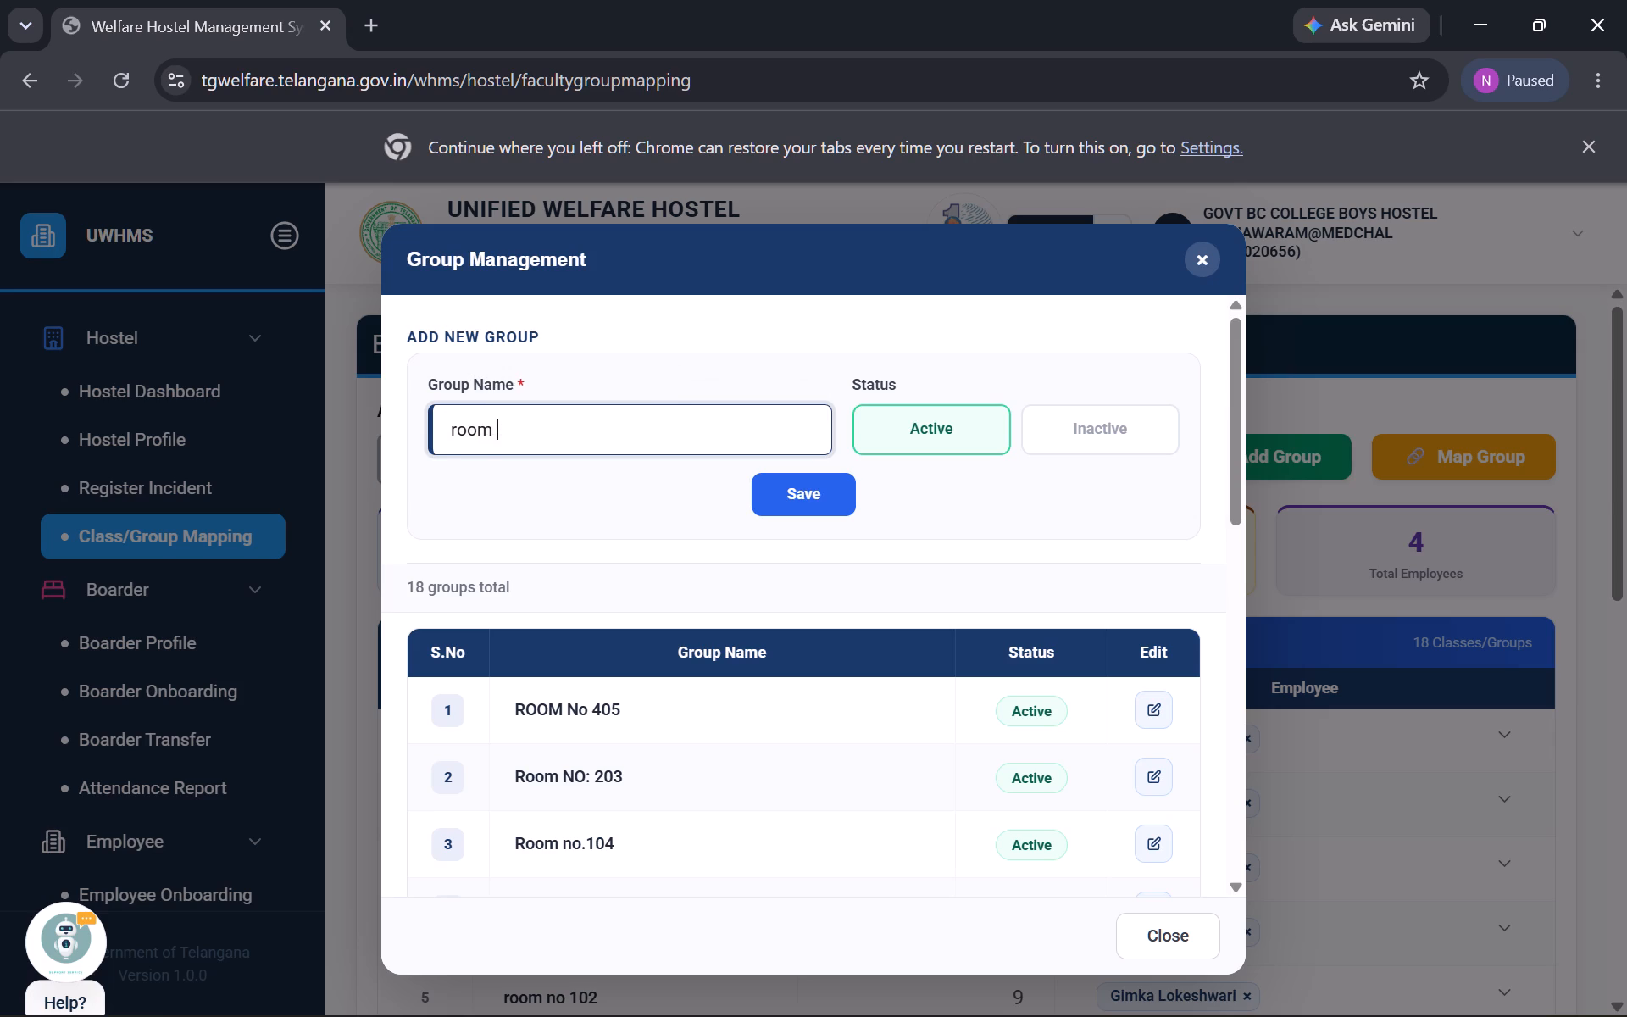
text(no)
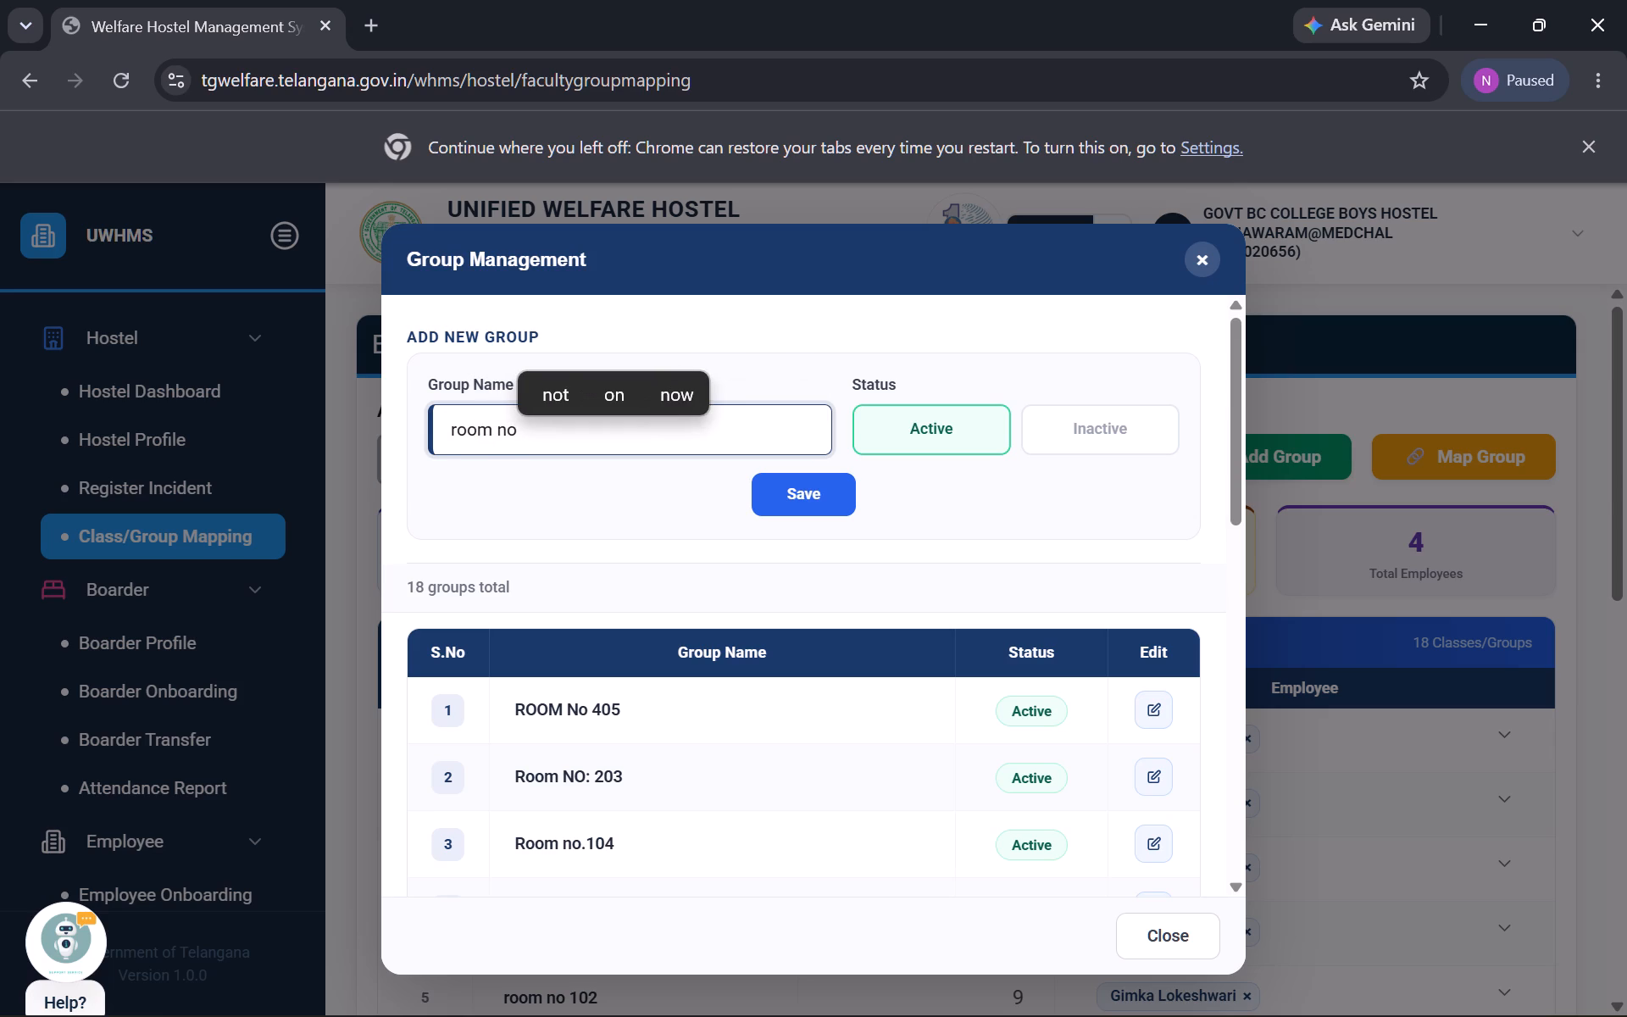
key(space)
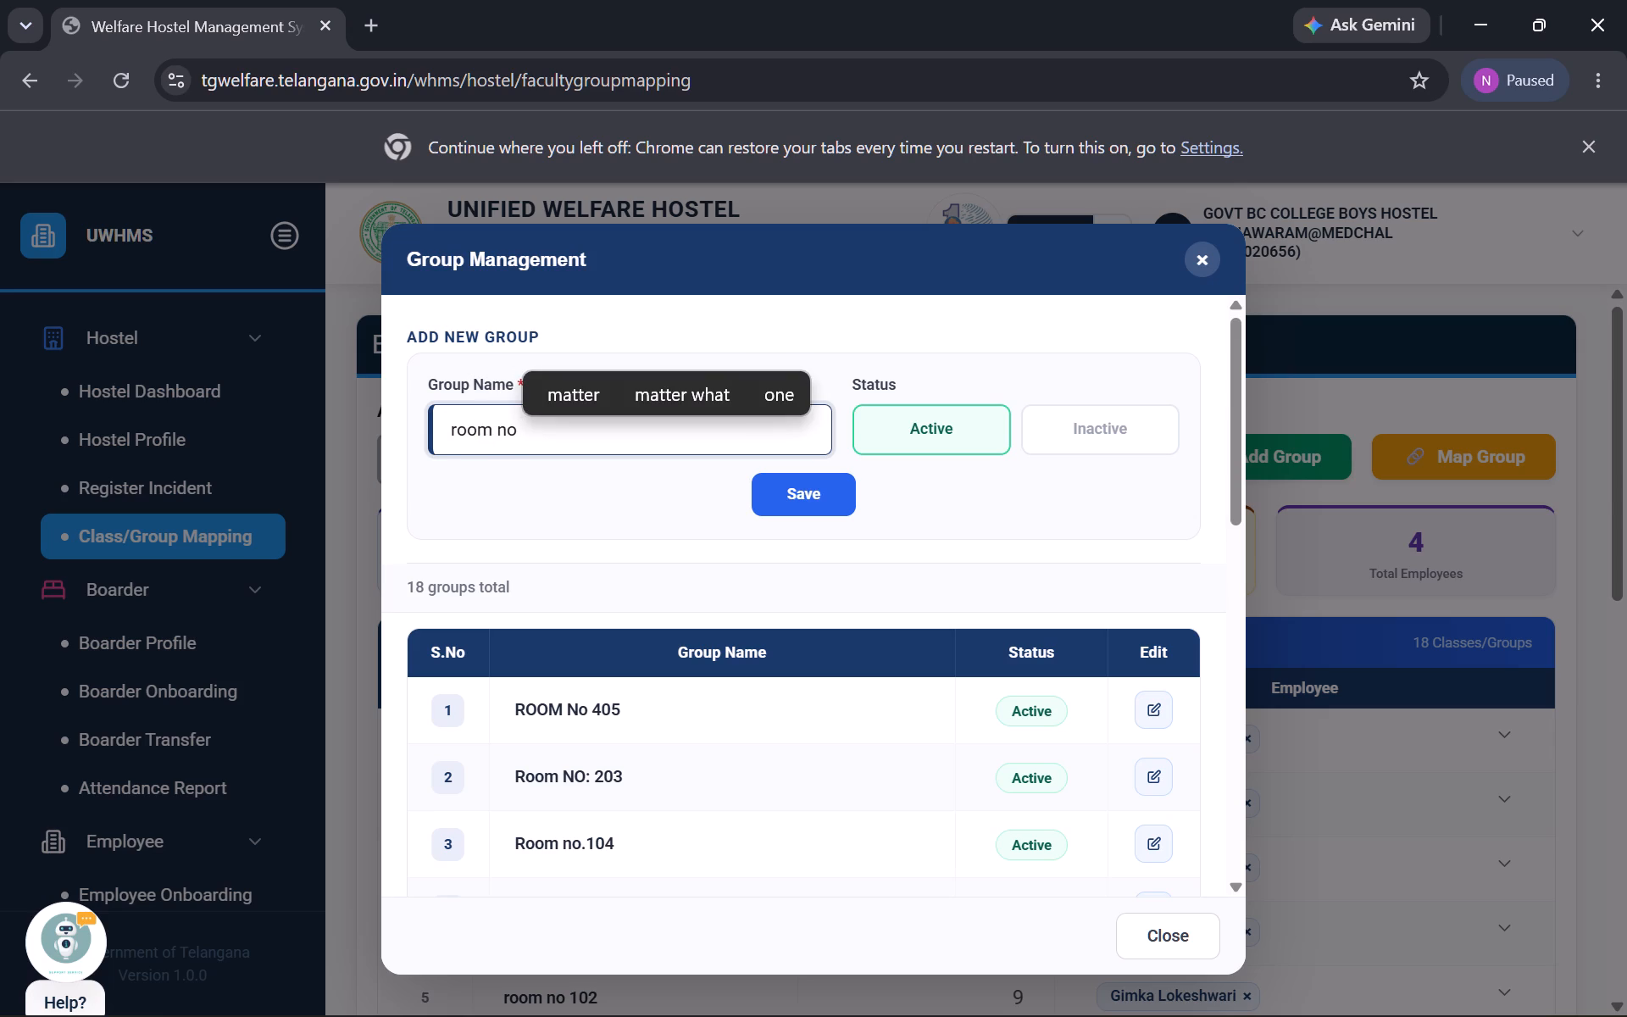
key(4)
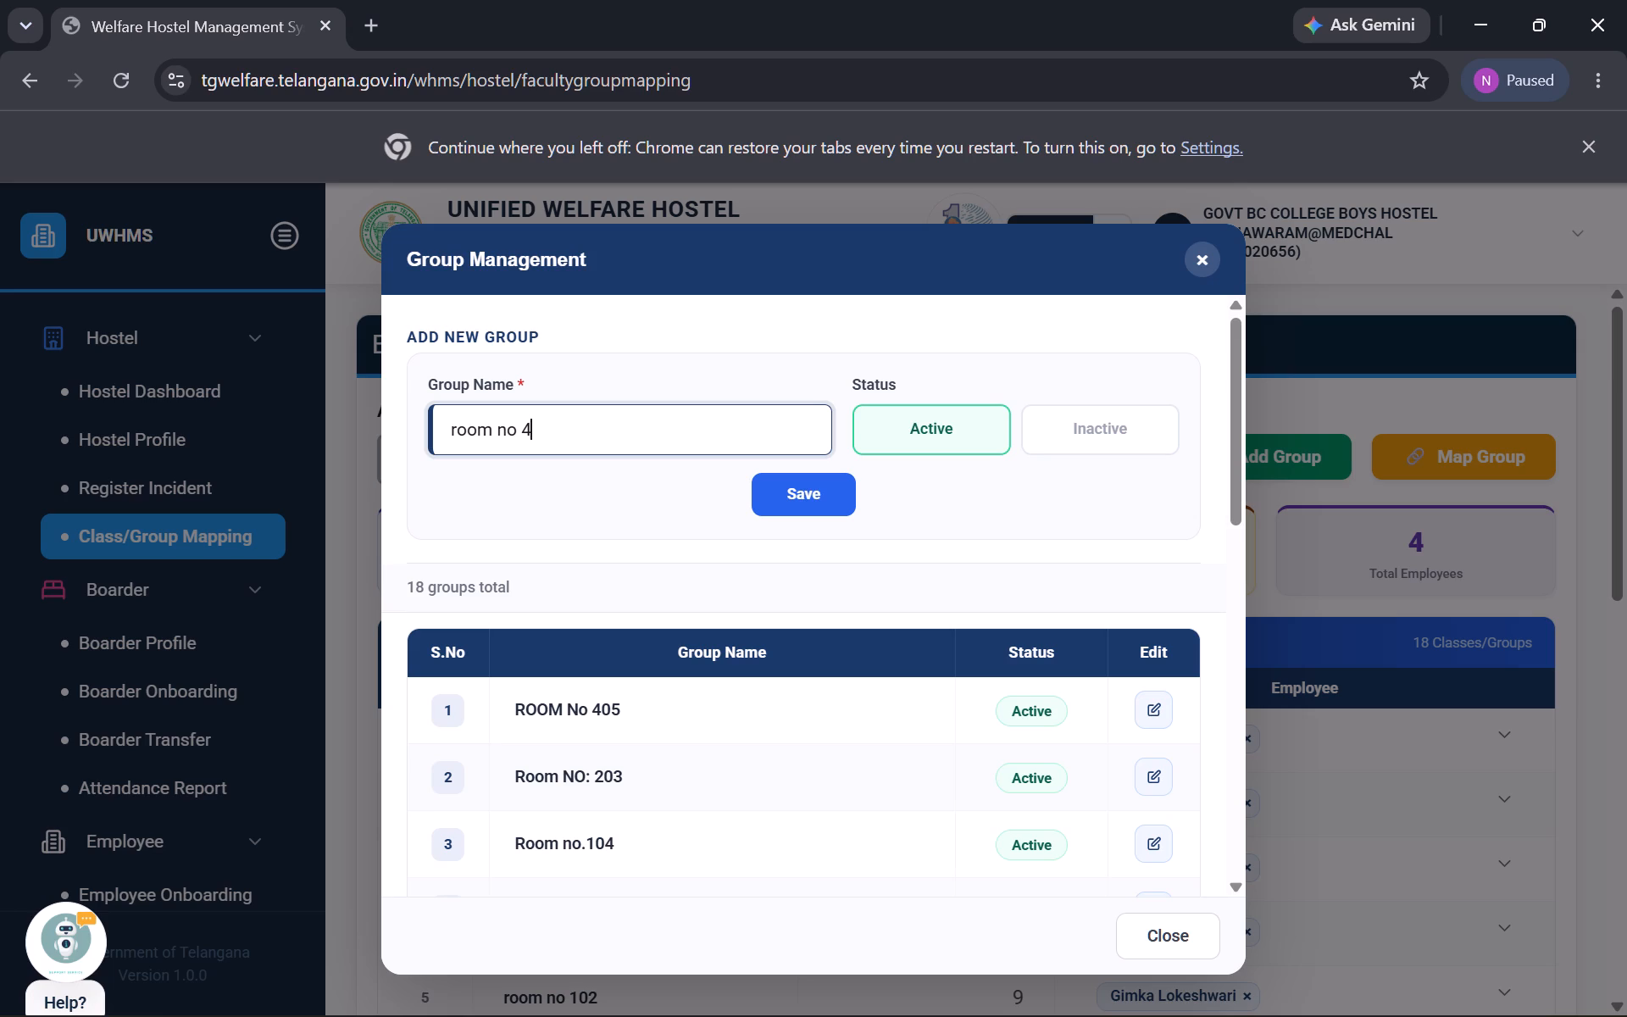
key(3)
click(531, 426)
key(0)
click(919, 419)
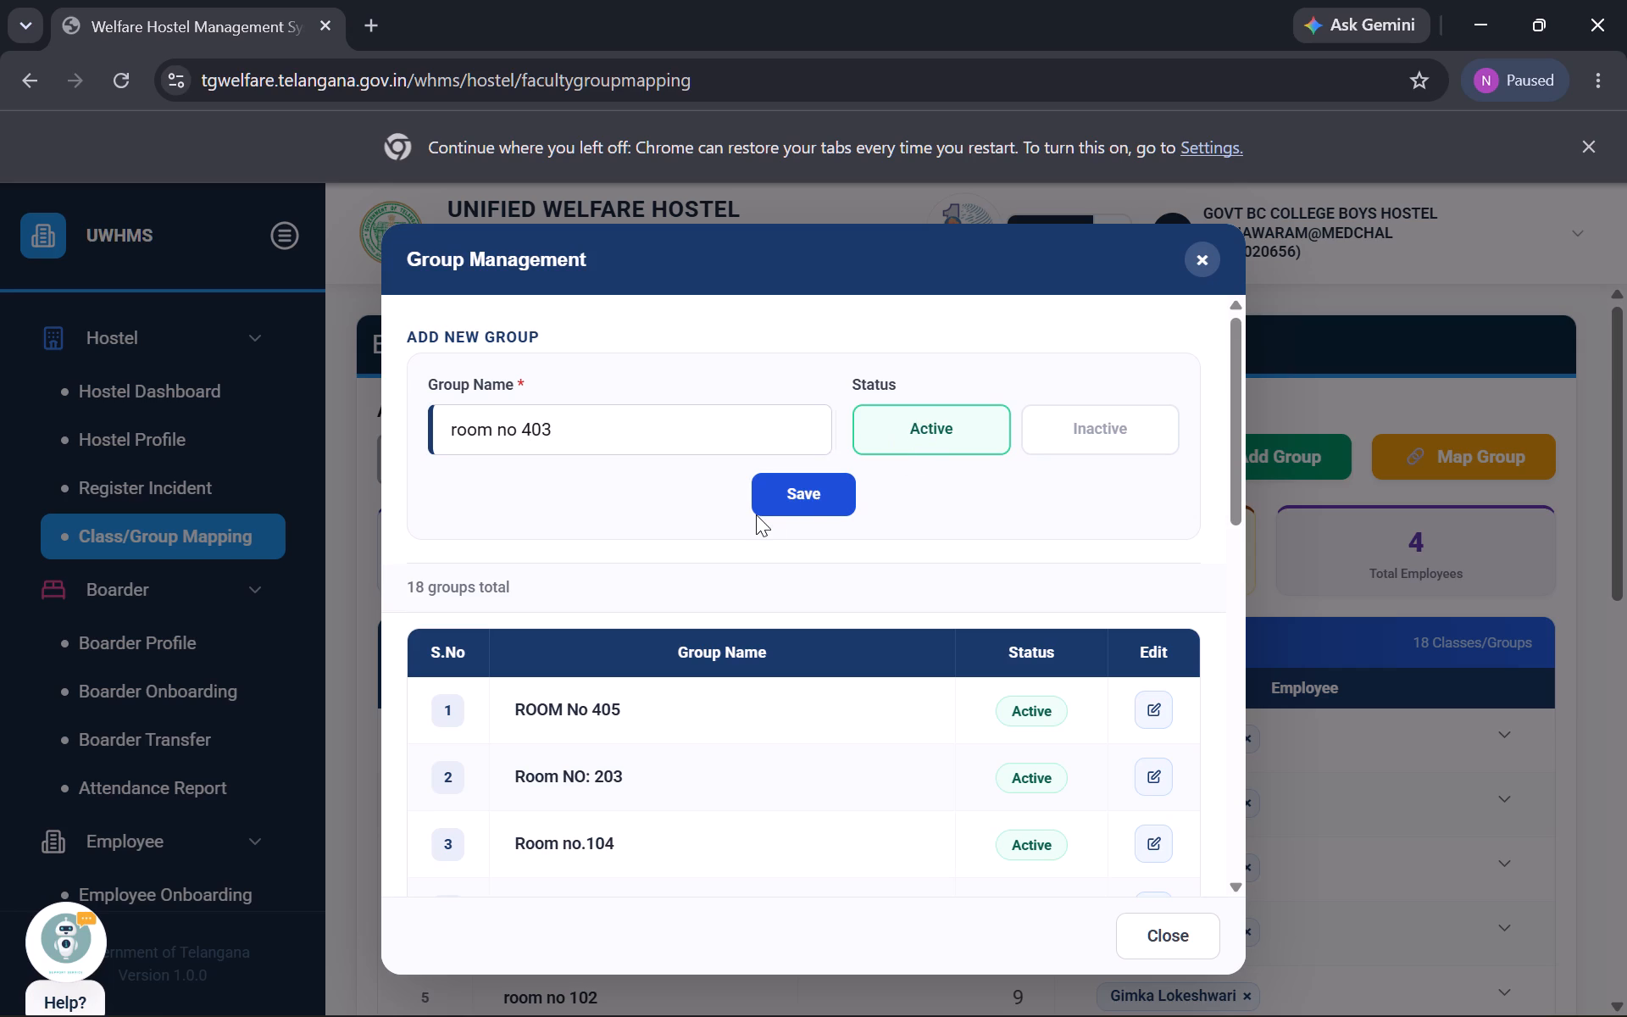
click(800, 497)
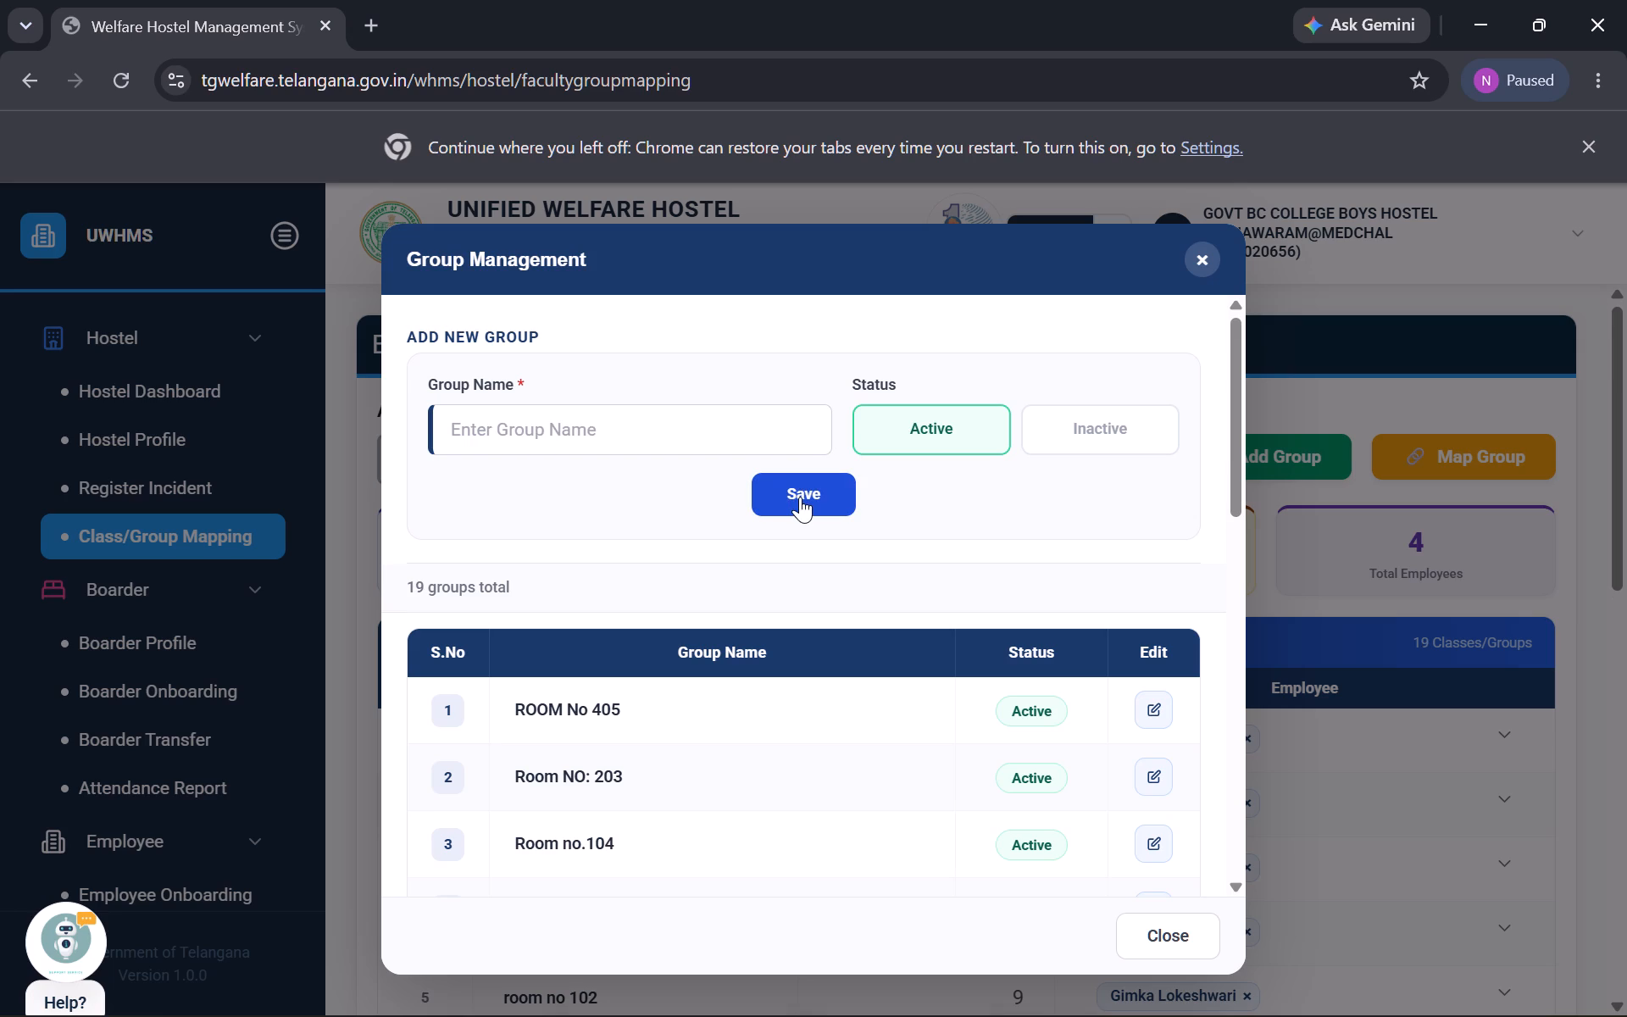
click(1199, 262)
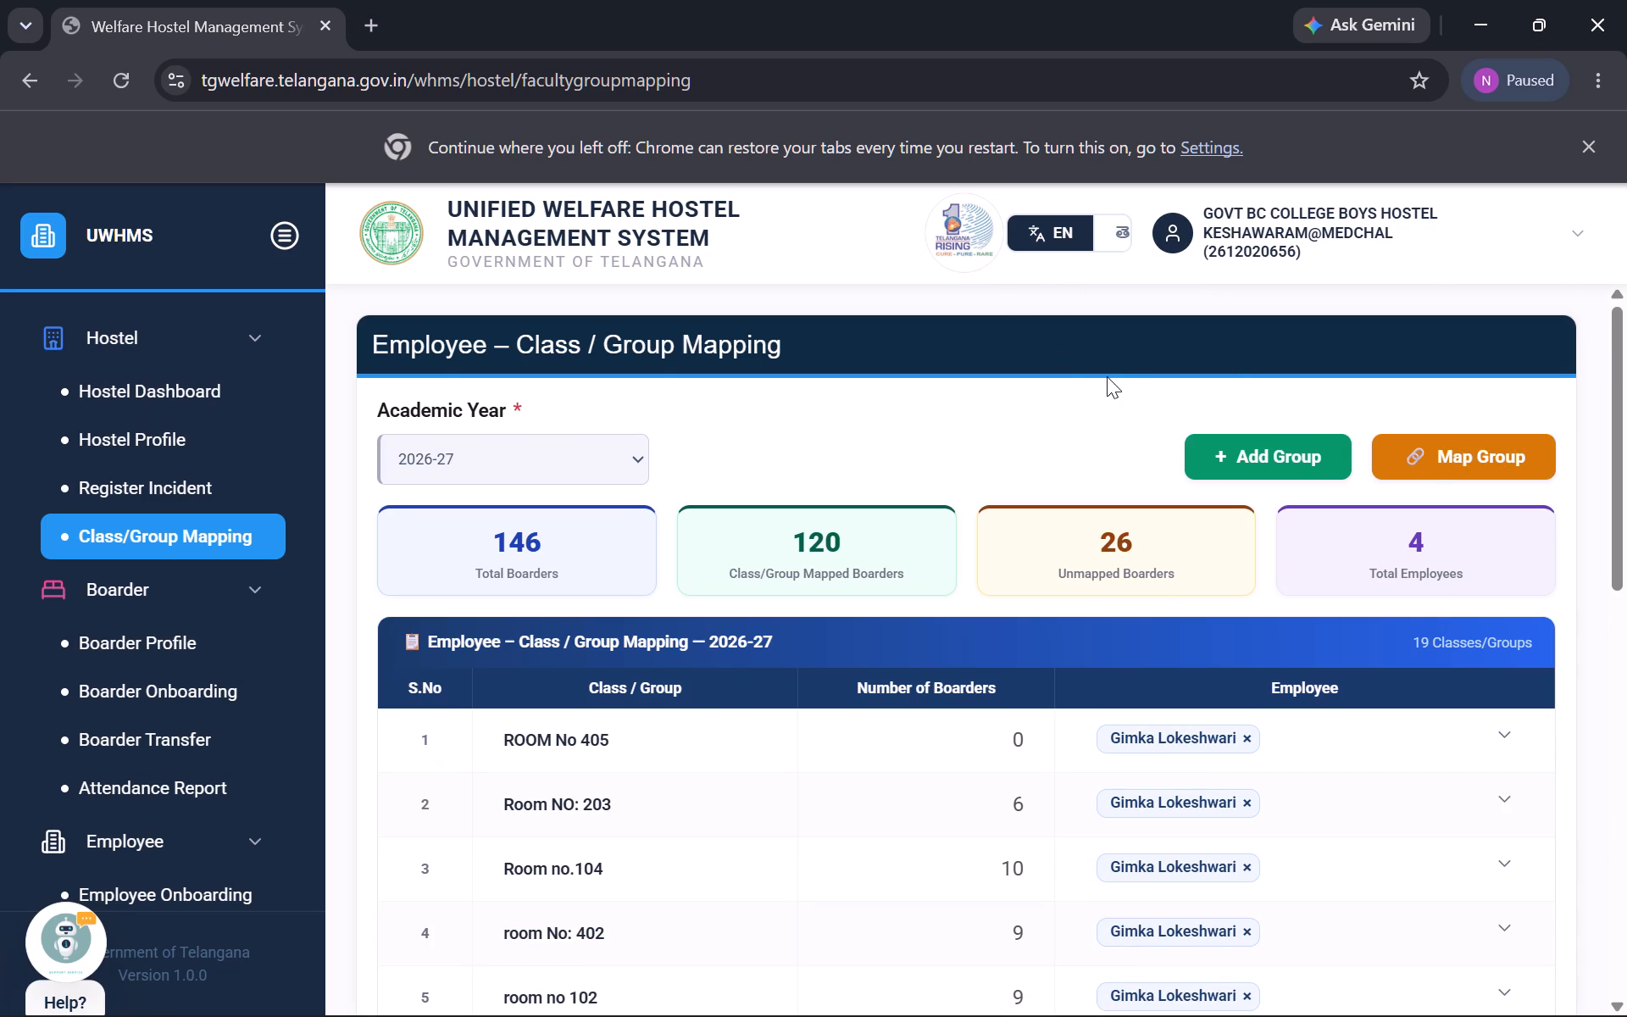
Review the boarders mapped to the group room no 103 down to the end of the list.
click(1441, 469)
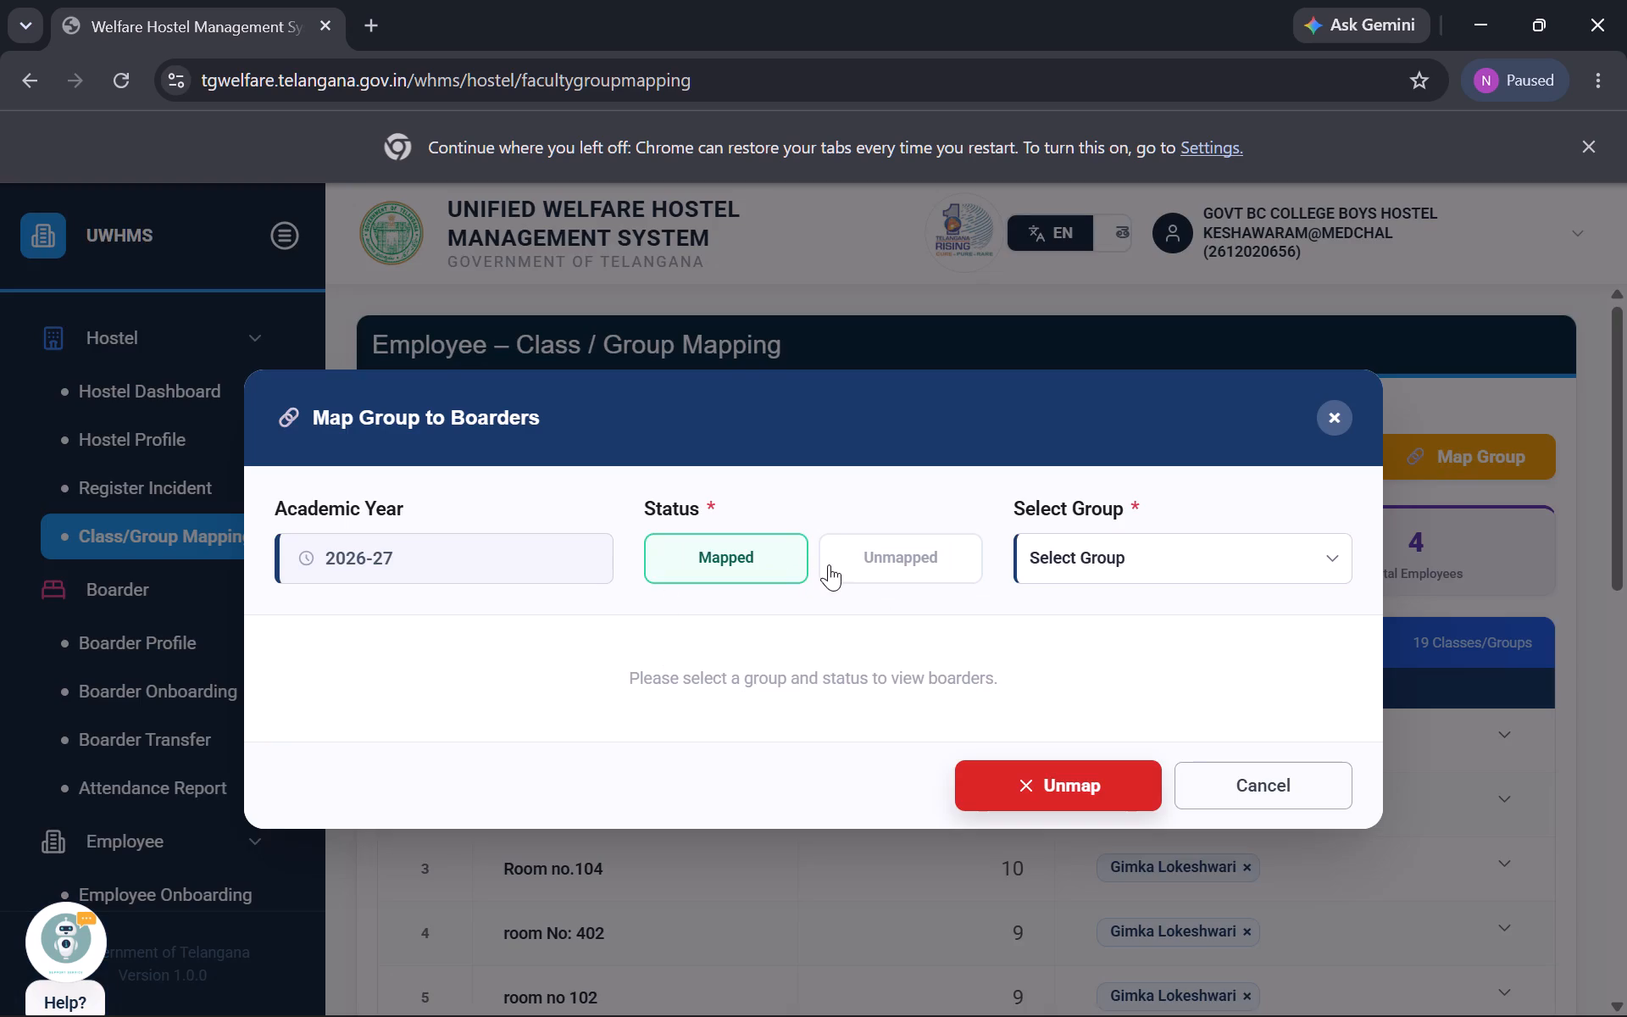
click(1070, 561)
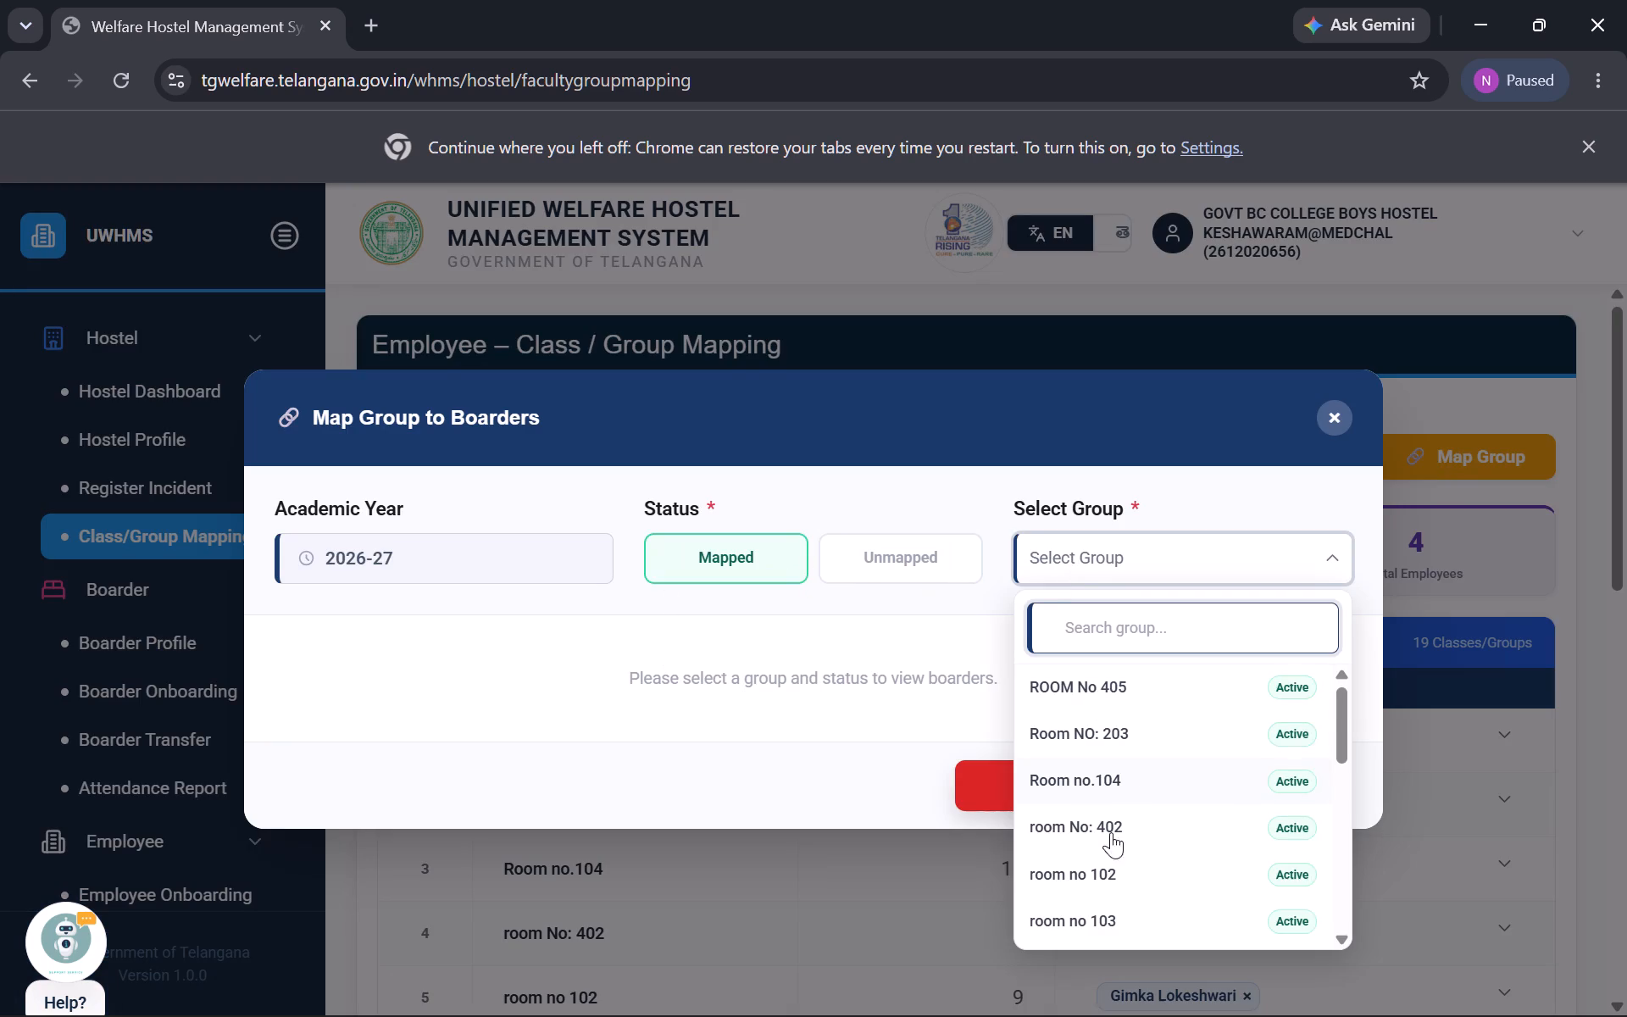
click(1109, 920)
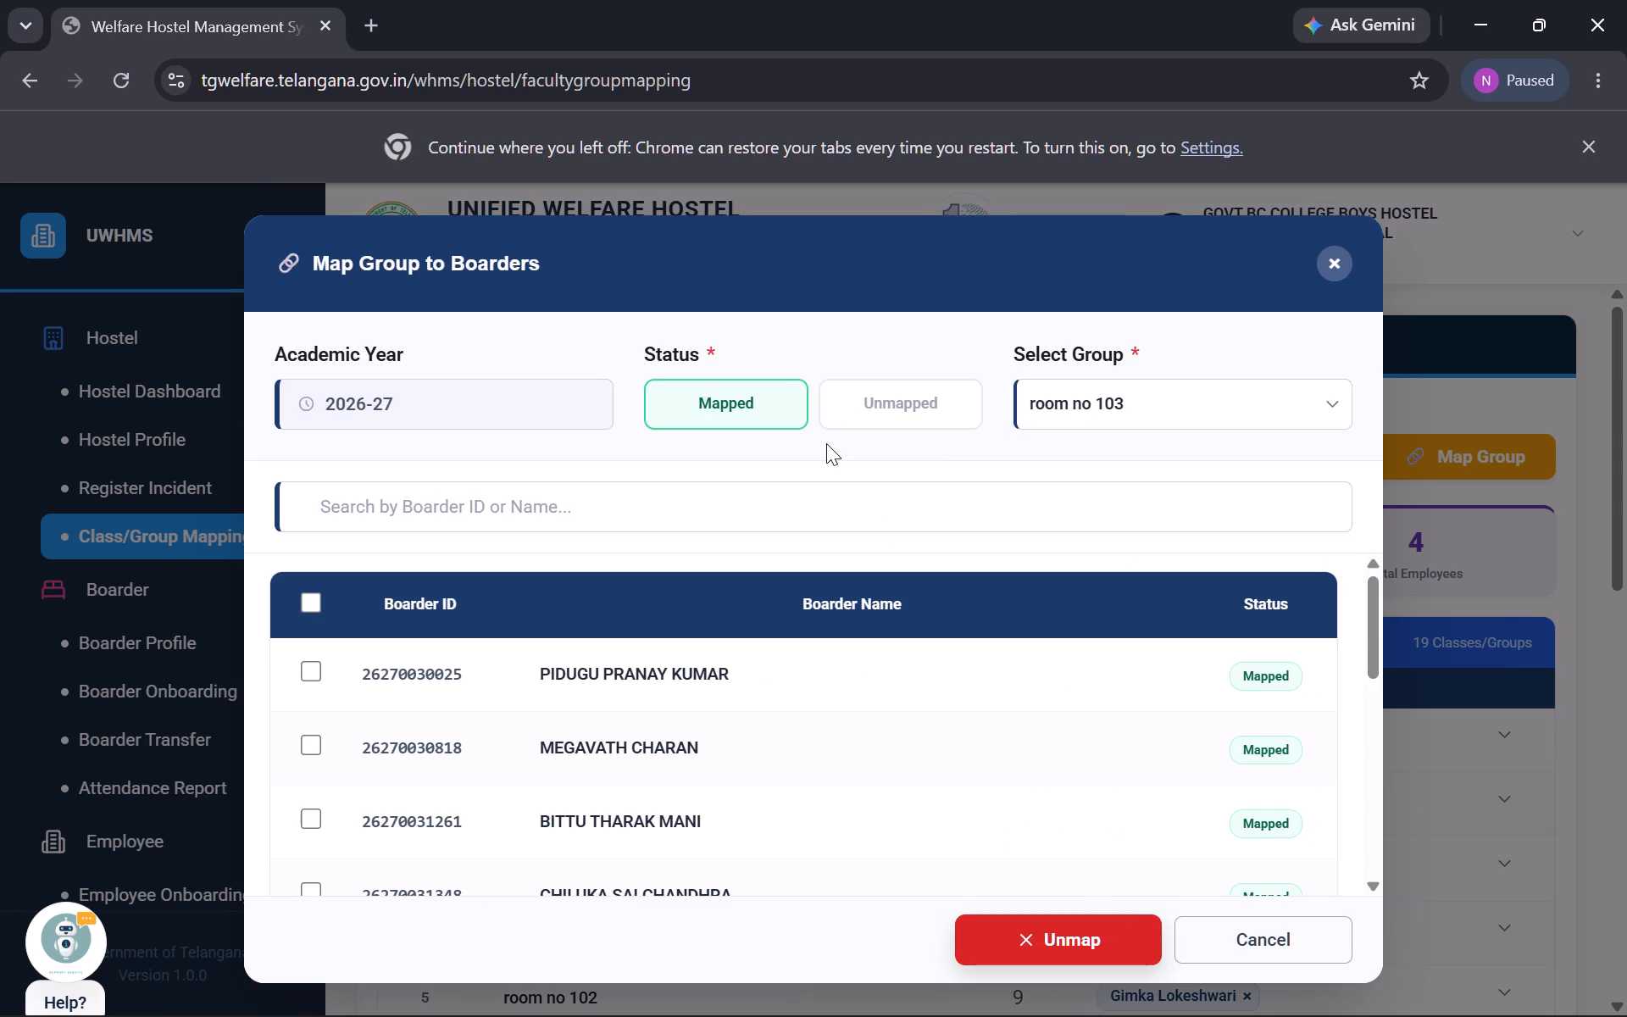
scroll(640, 757, down, 1)
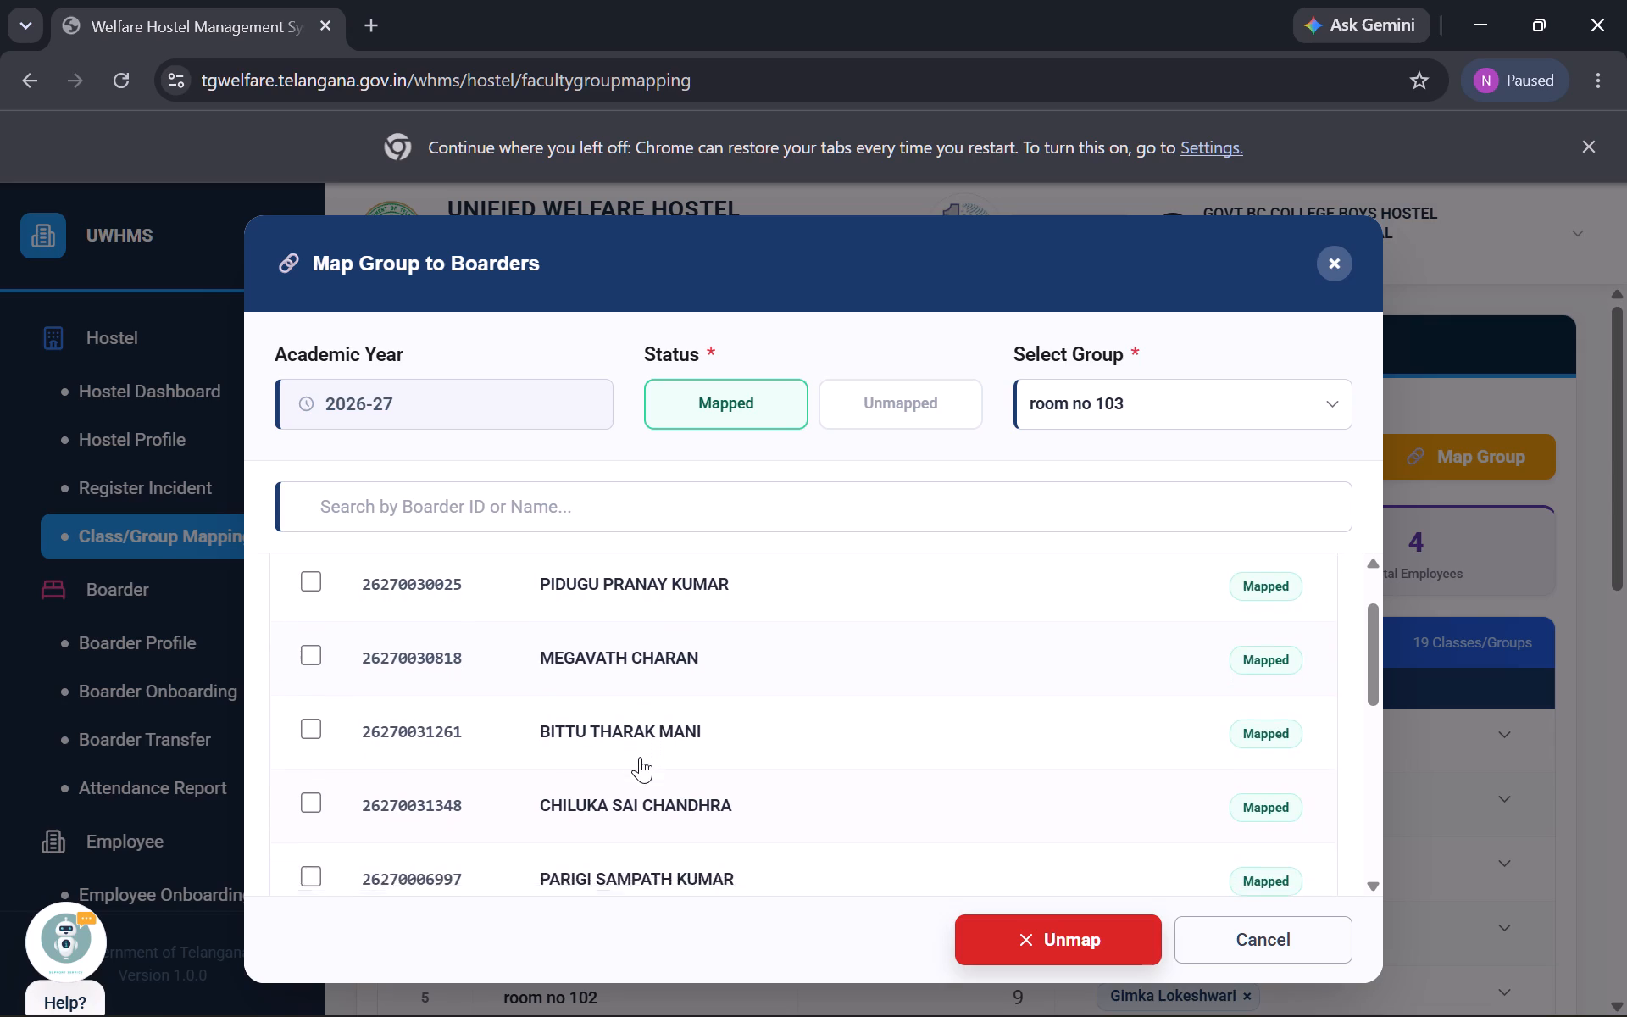
scroll(640, 757, down, 3)
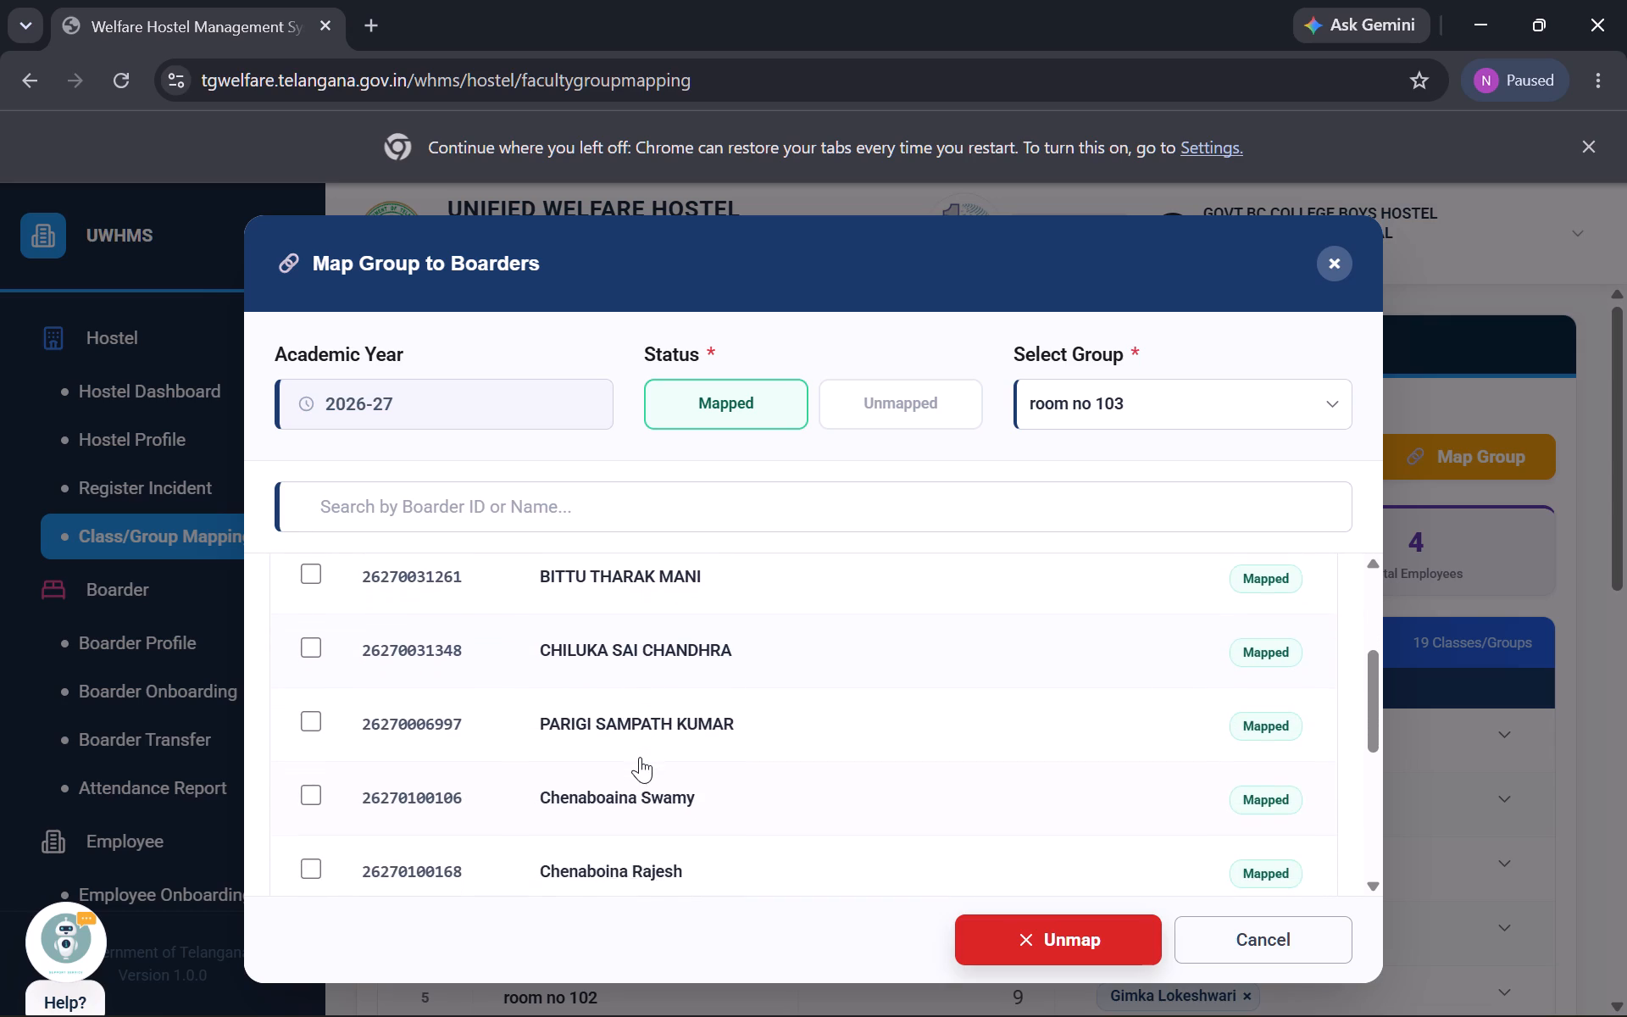
scroll(640, 757, down, 3)
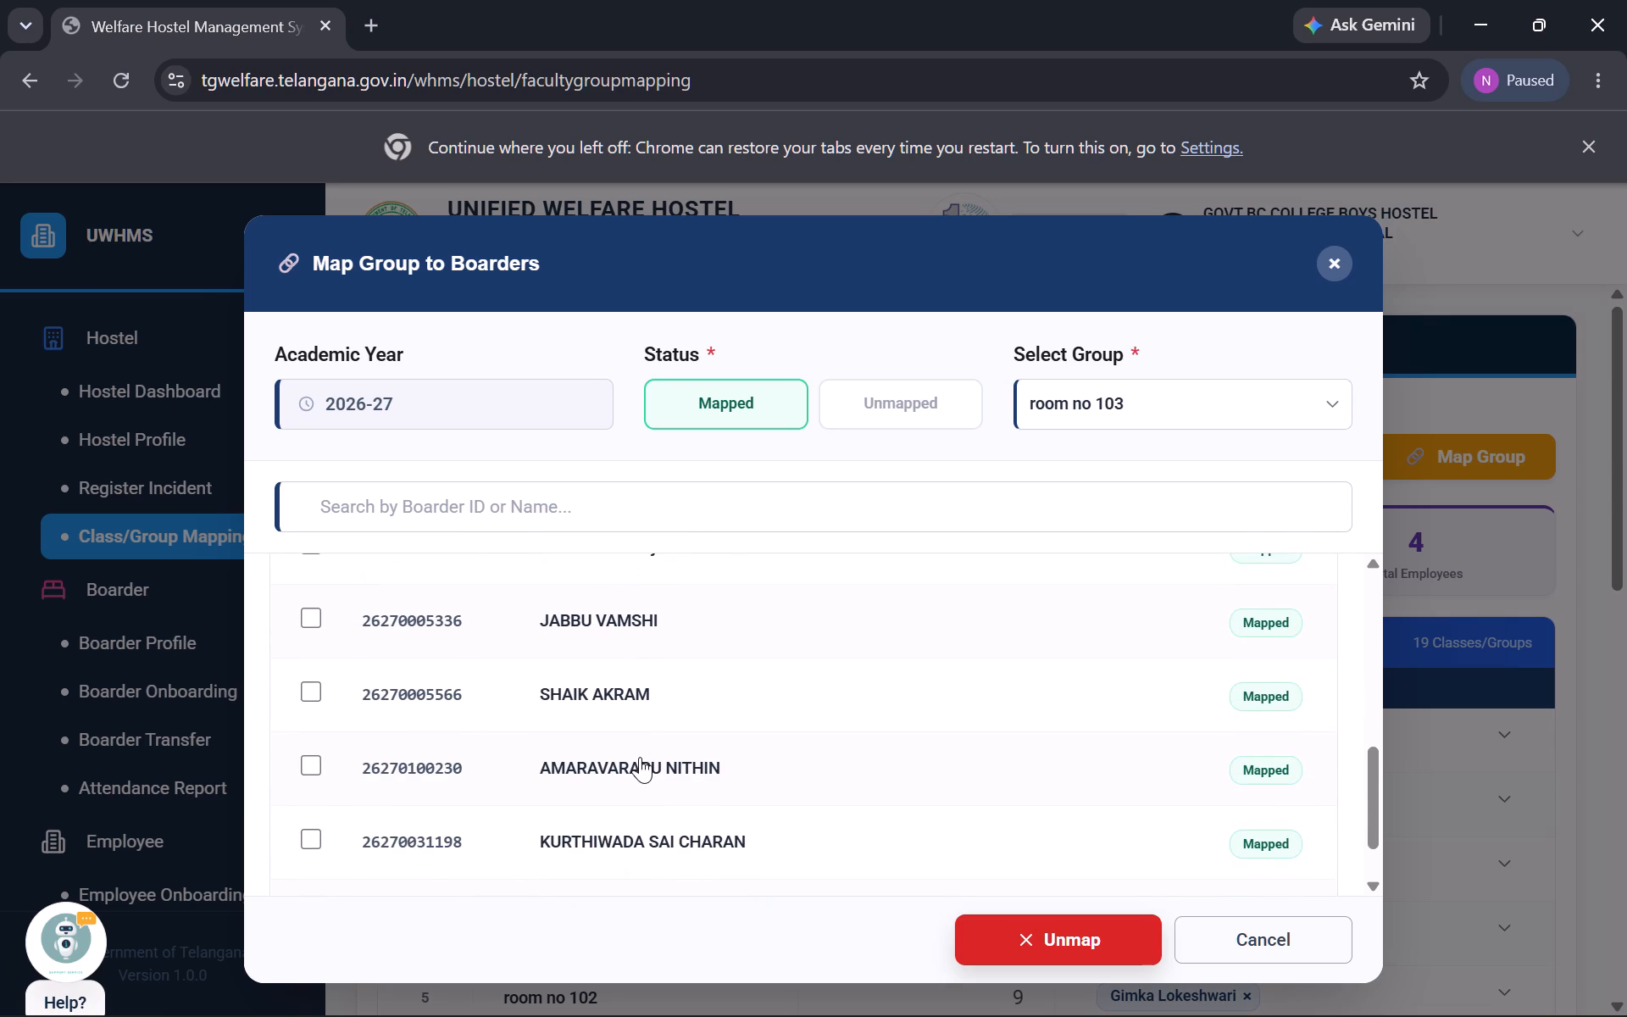
scroll(640, 757, down, 2)
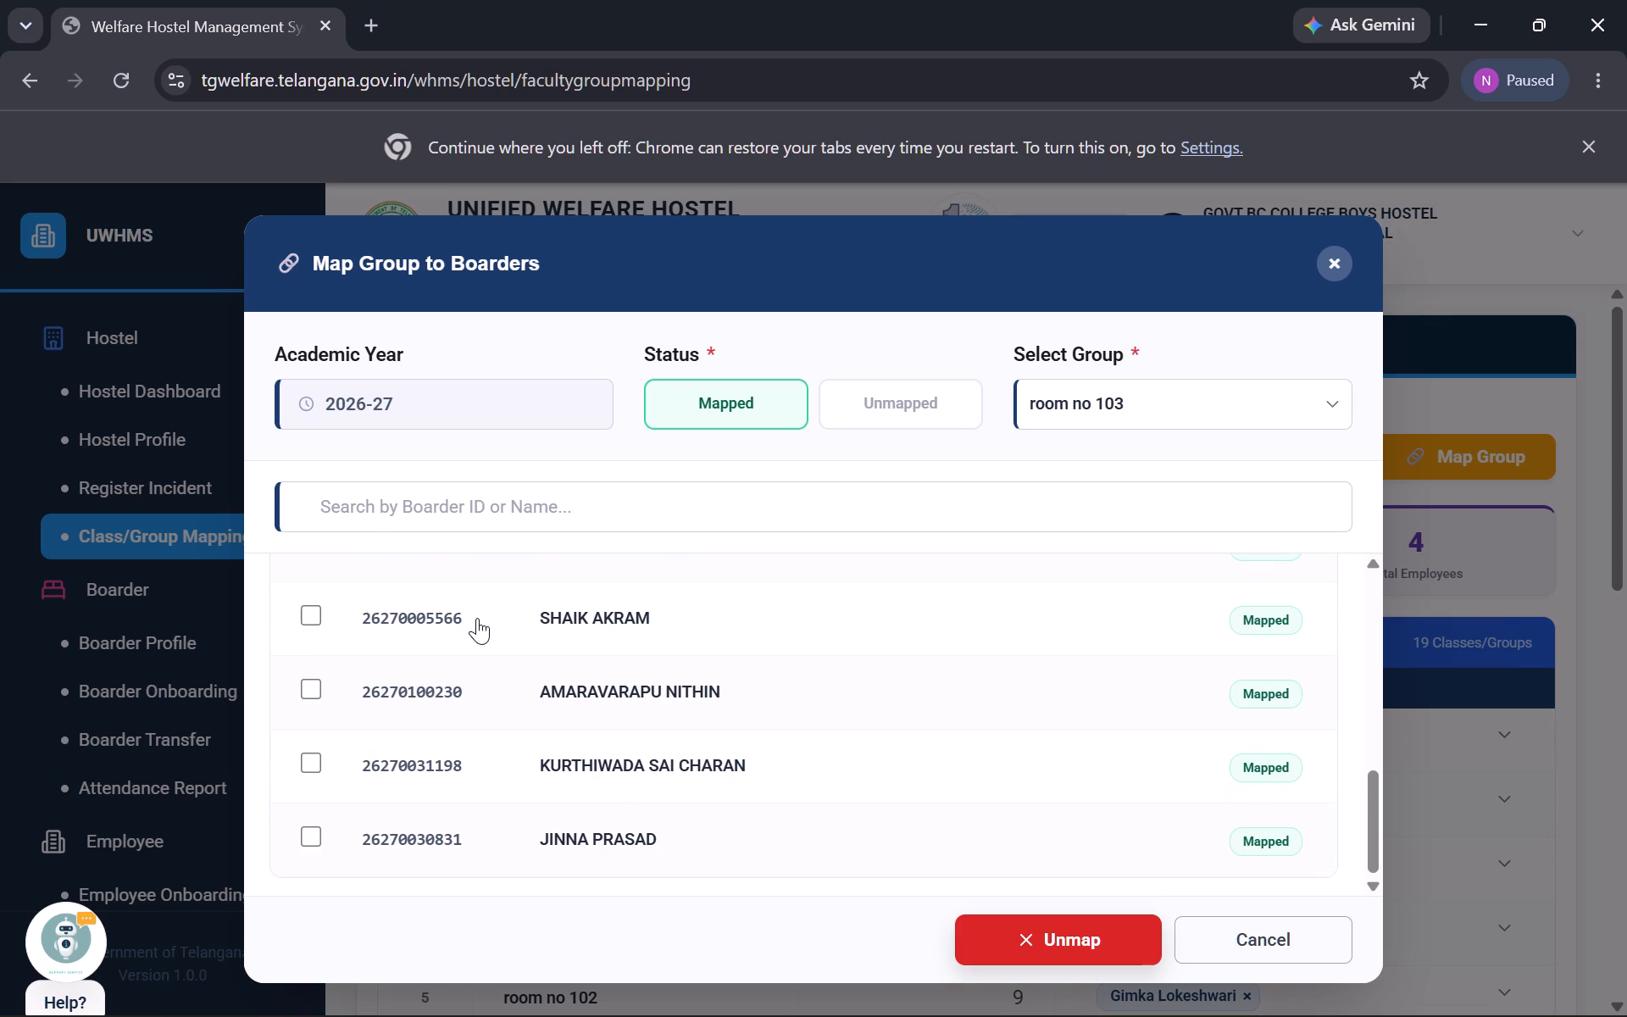
Search the unmapped boarders for "ganes", map the matching boarder to room no 103, and leave the mapping dialog.
click(857, 392)
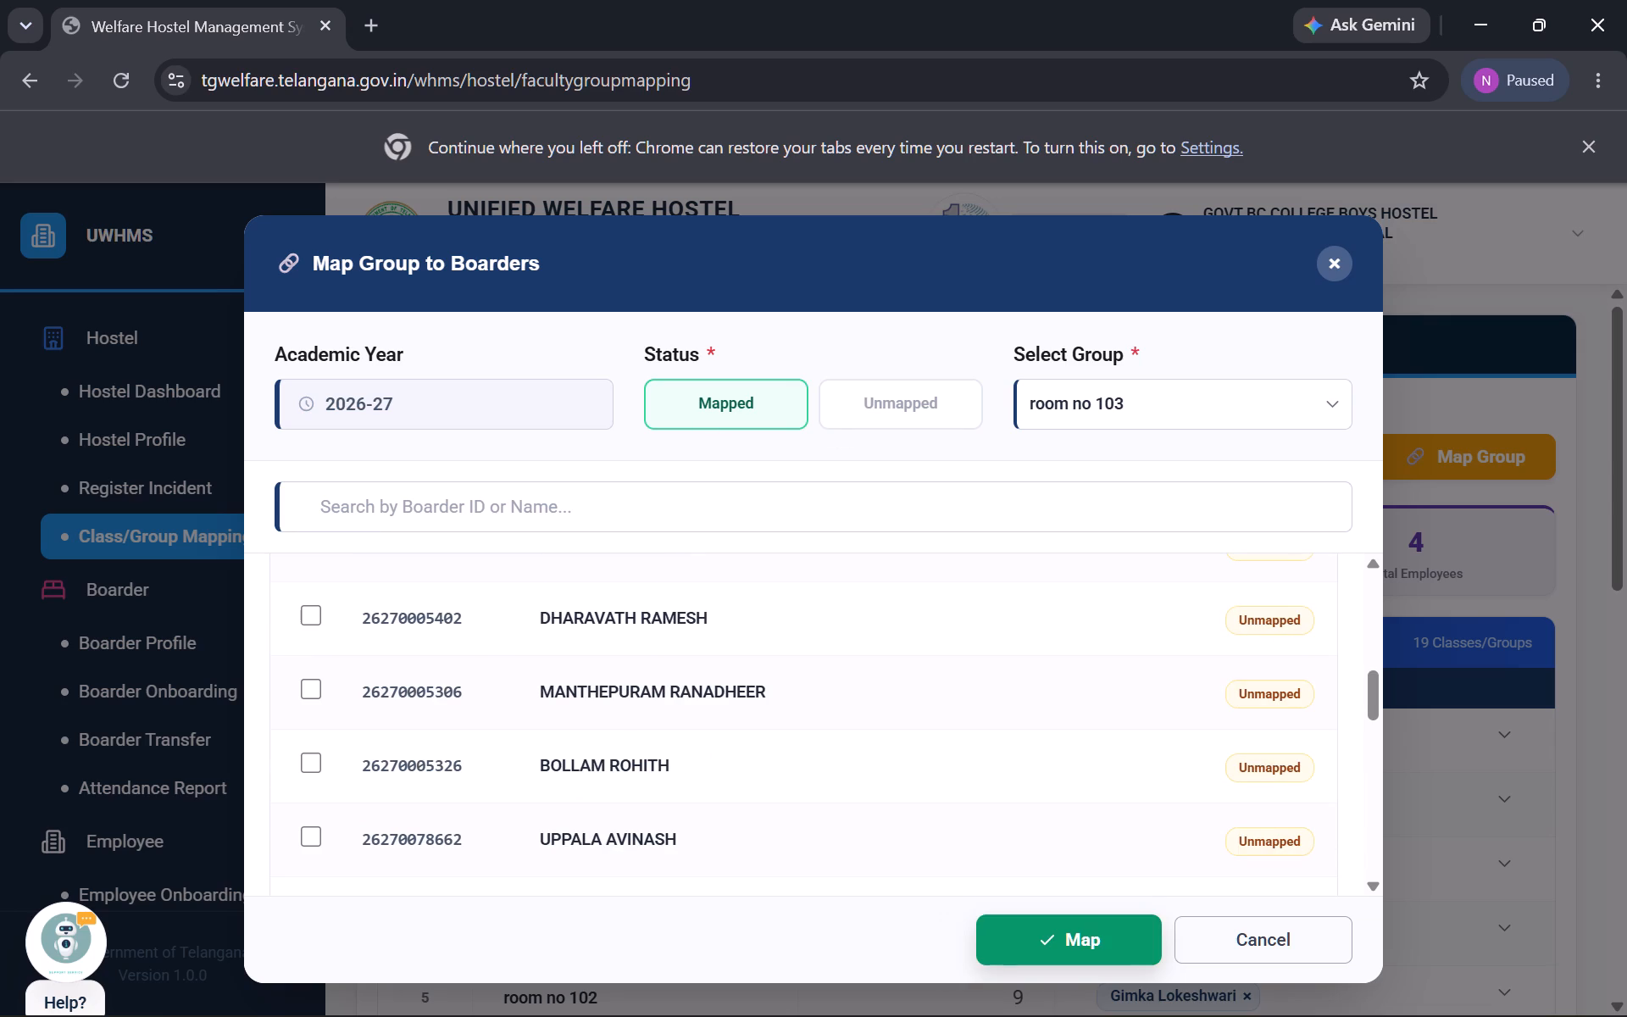
click(403, 498)
text(ganes)
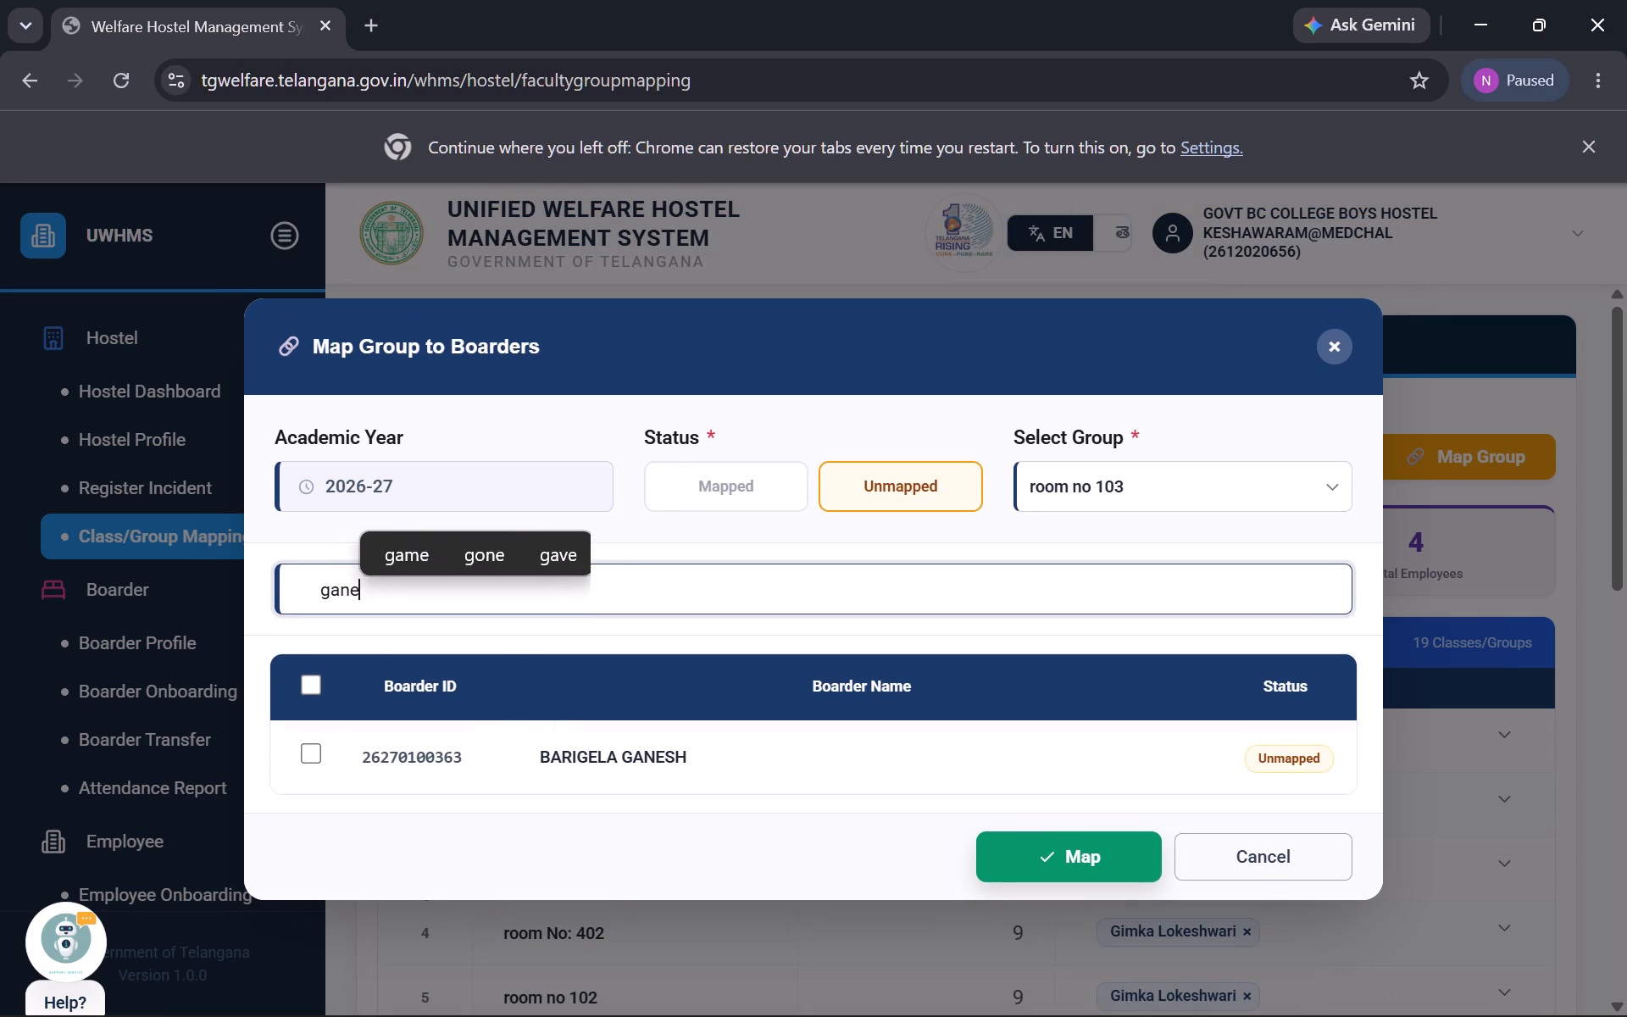
click(305, 759)
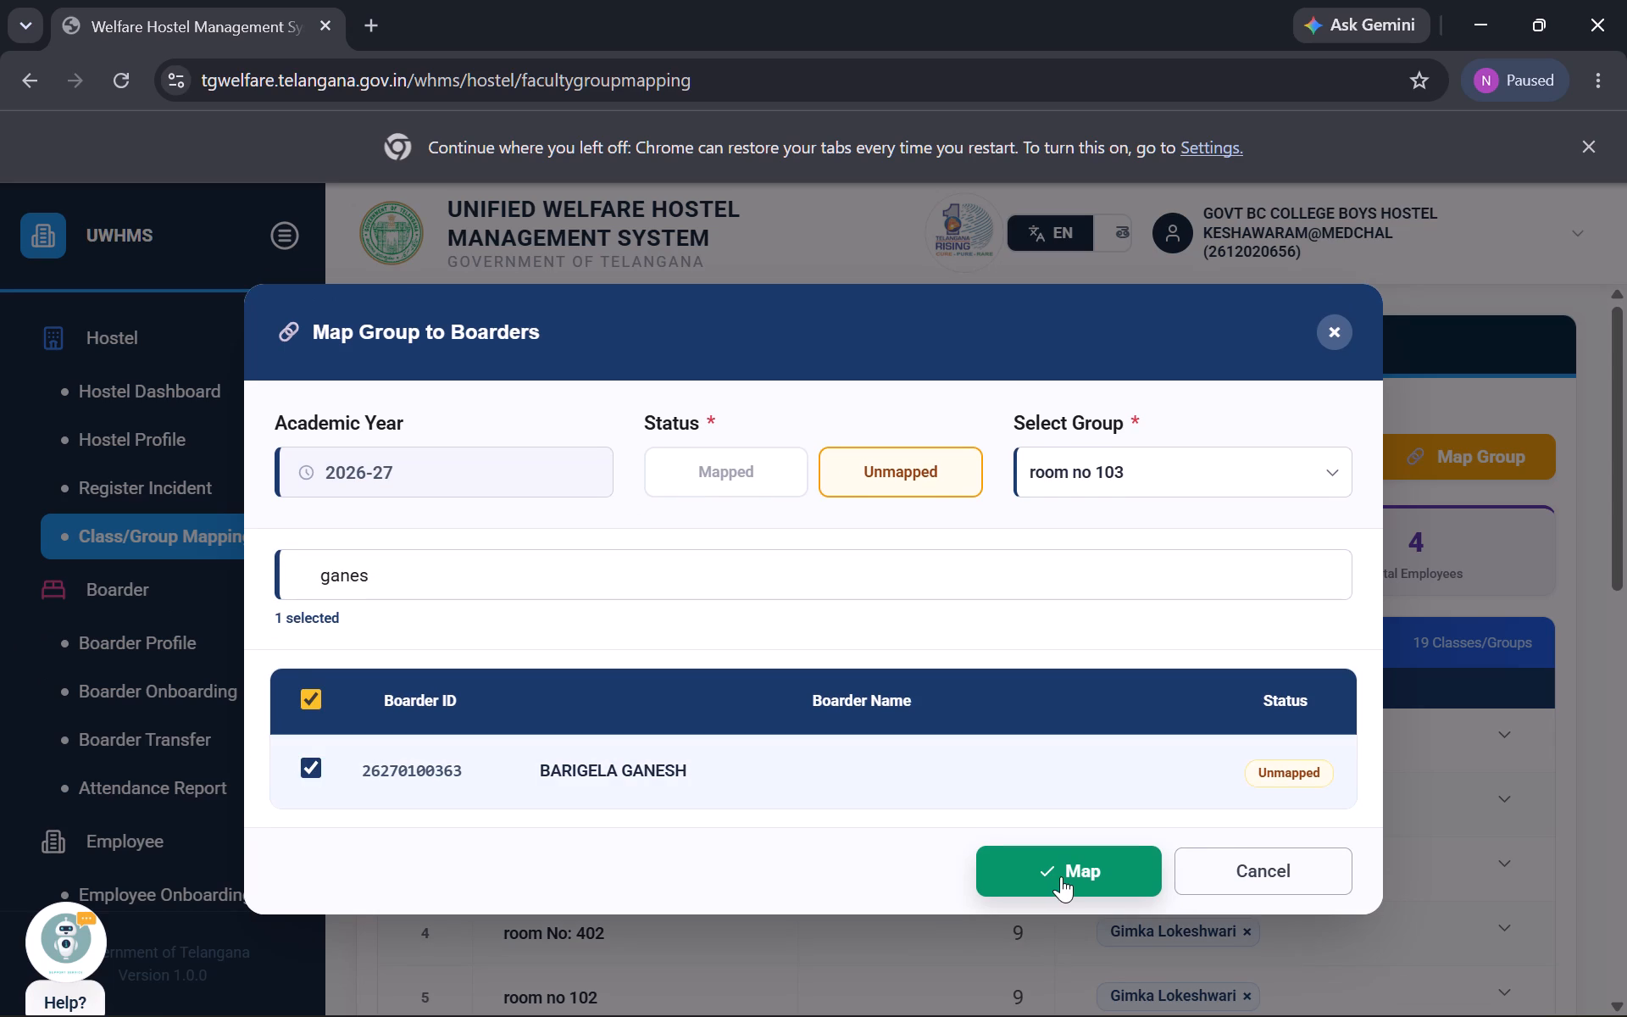
click(1061, 876)
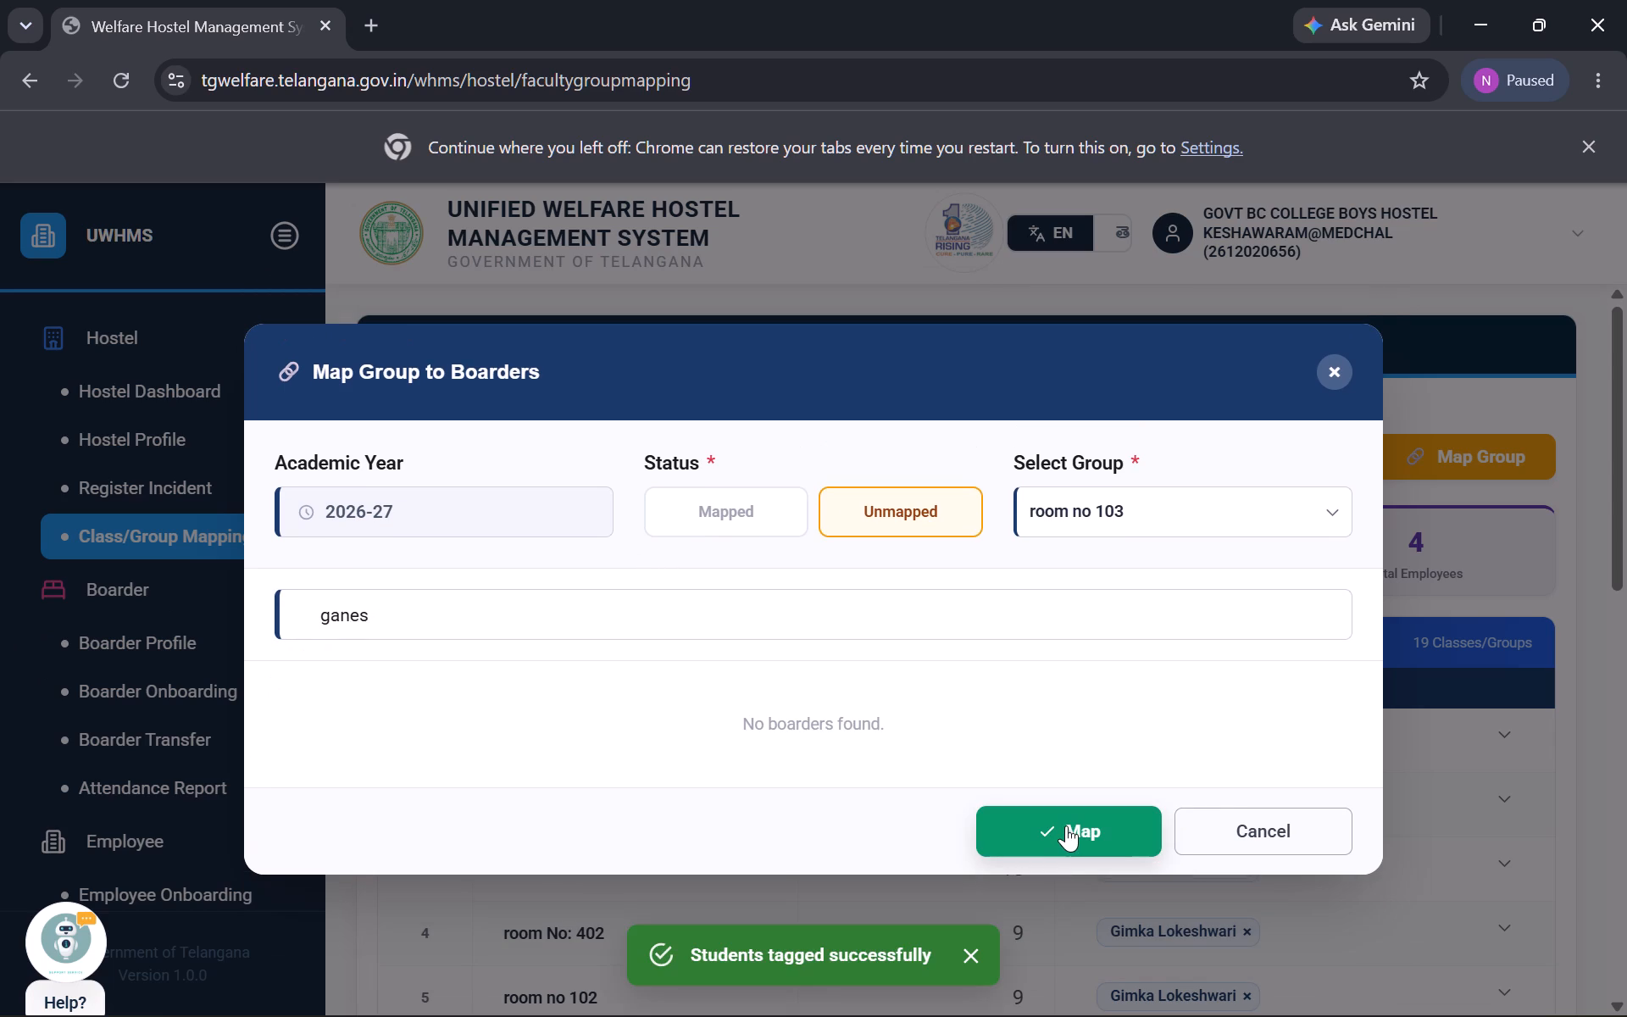
click(1066, 825)
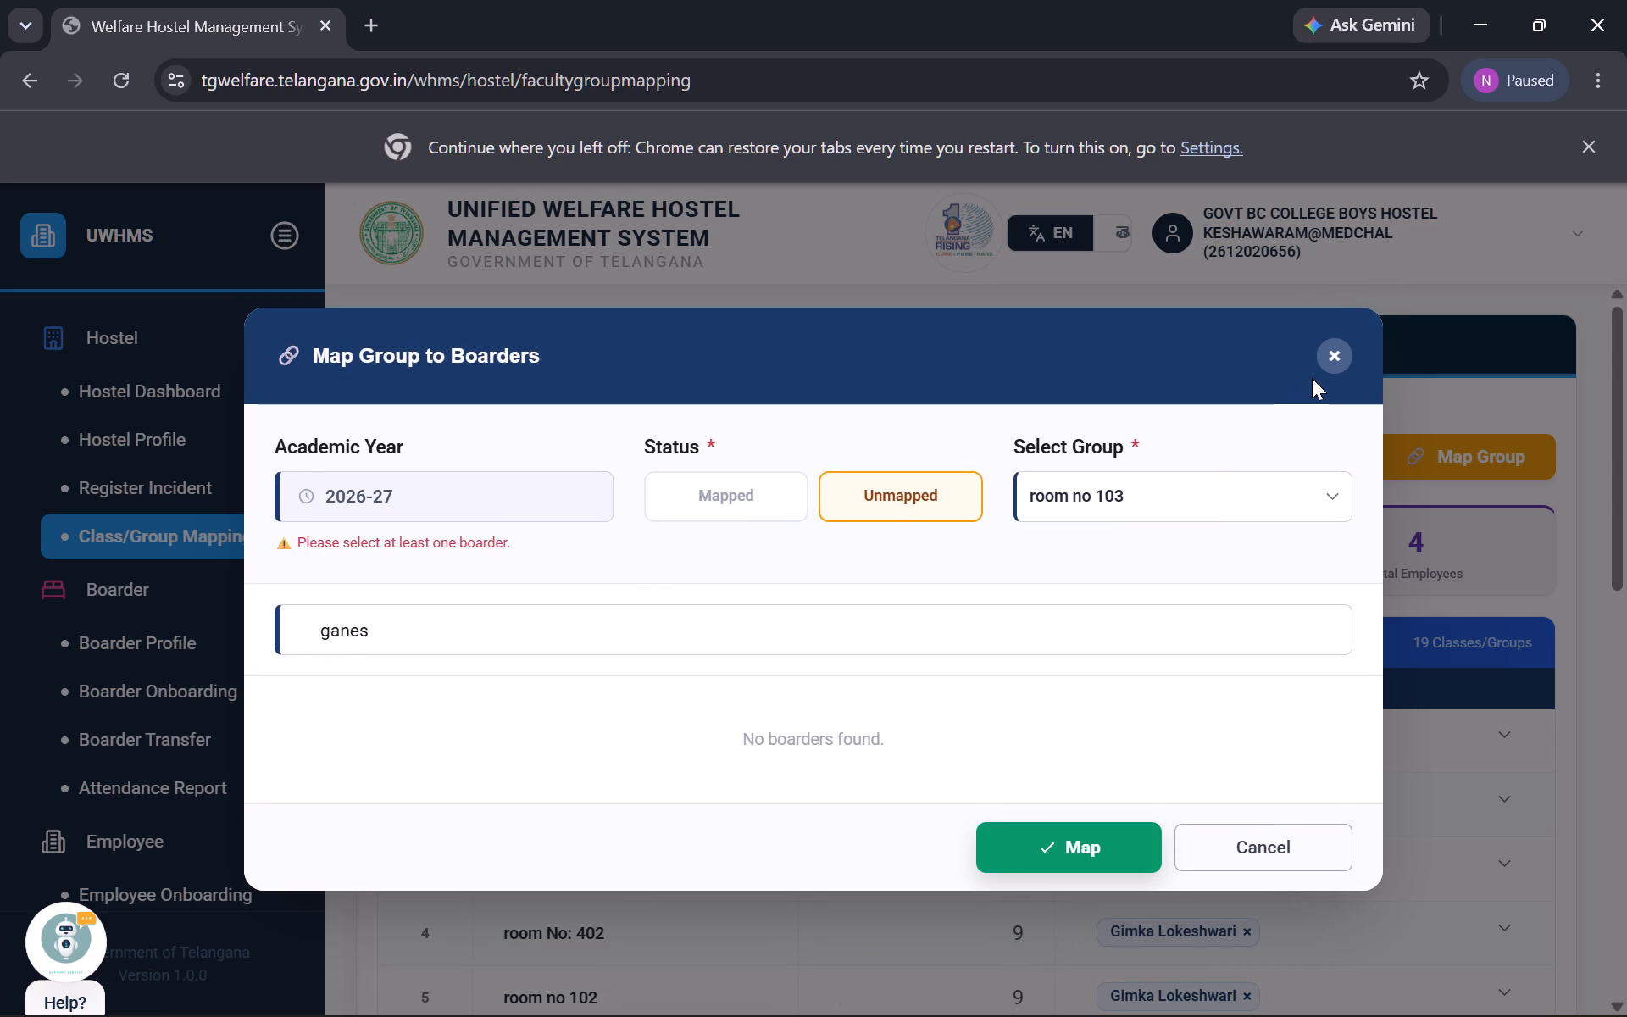
click(1313, 350)
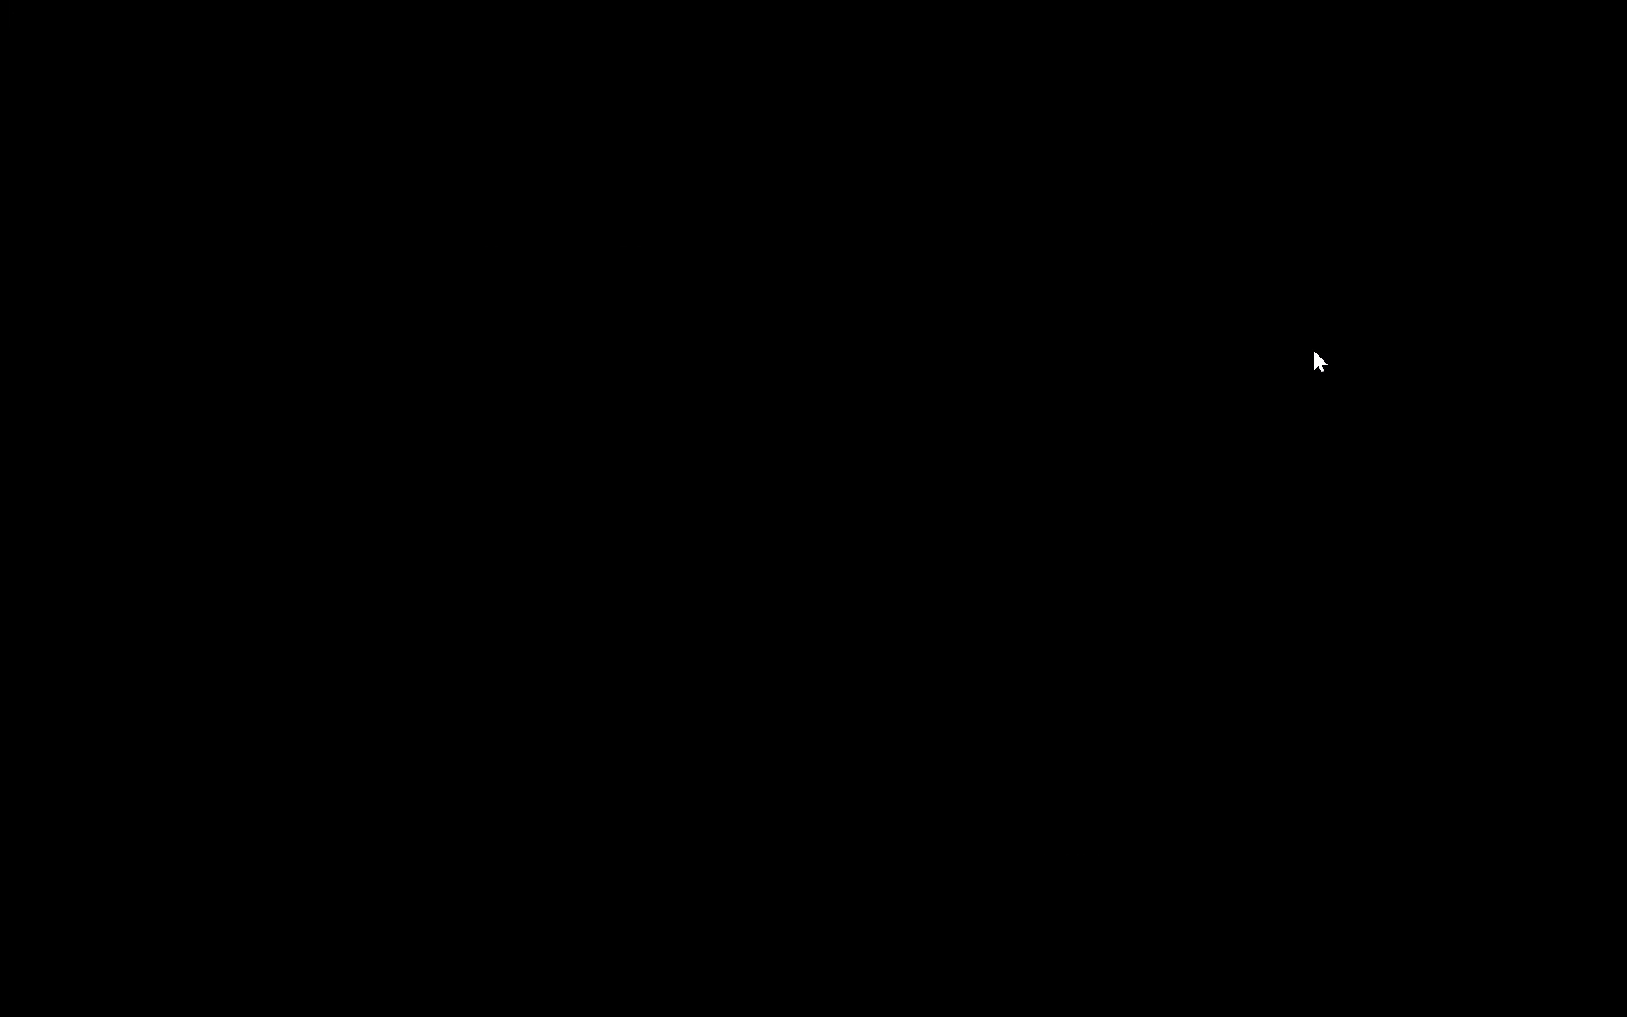
click(1285, 142)
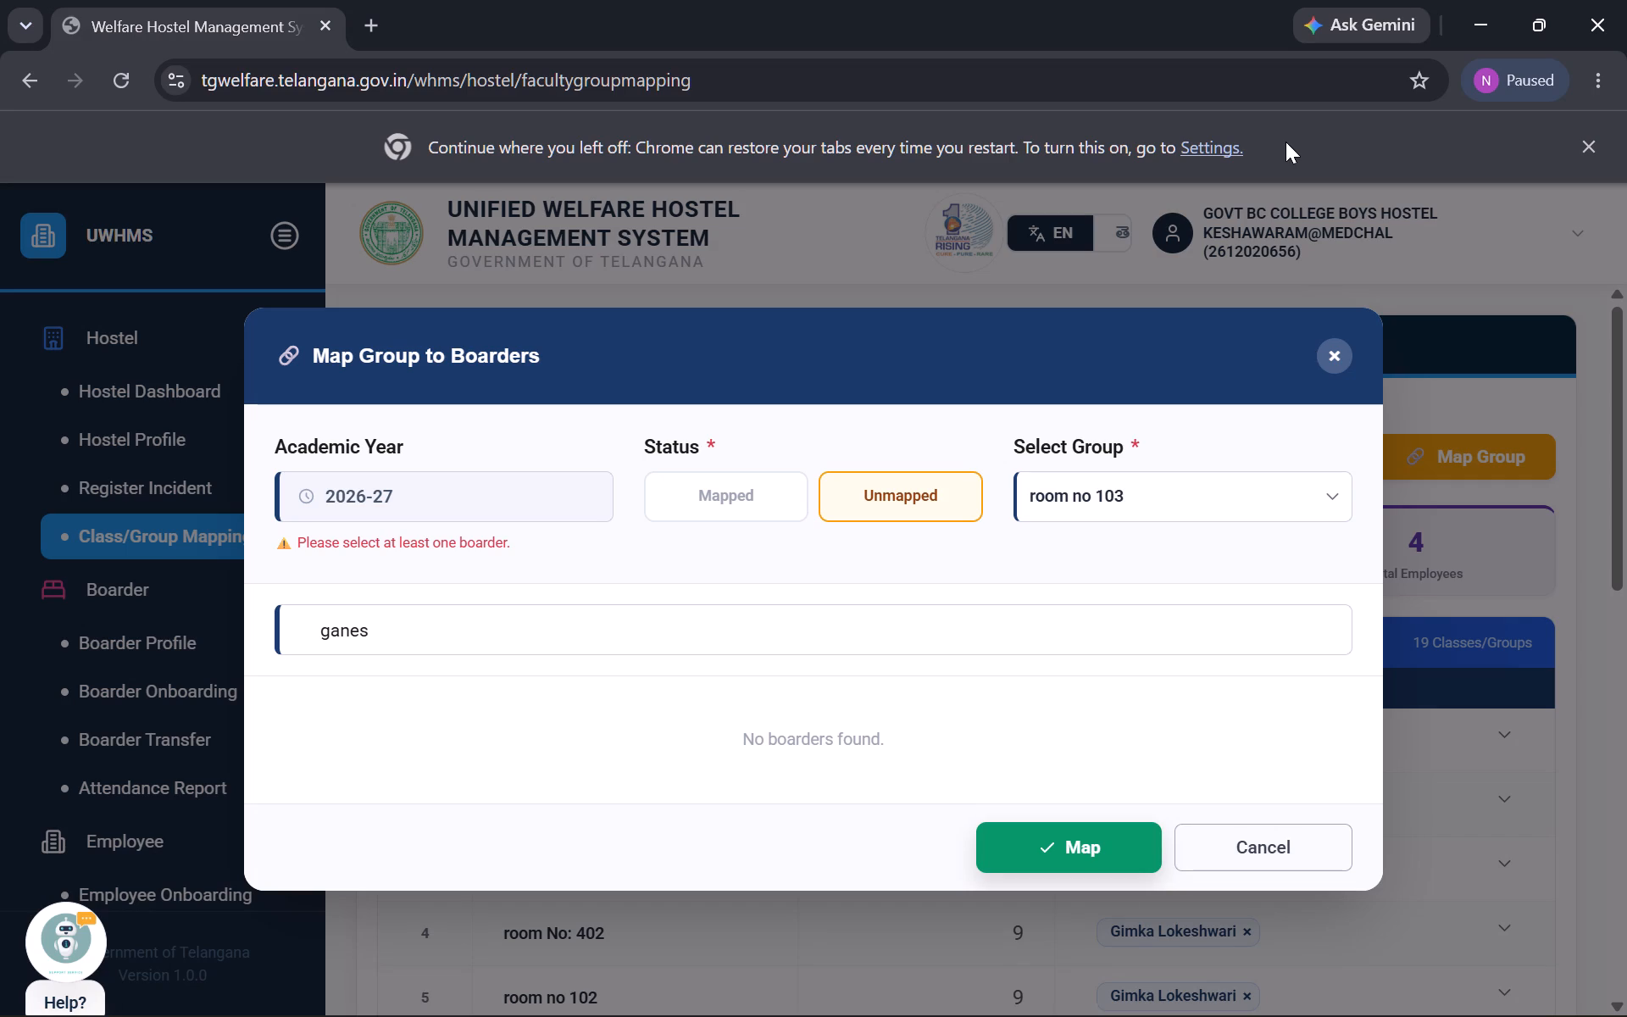
click(1285, 142)
click(1284, 825)
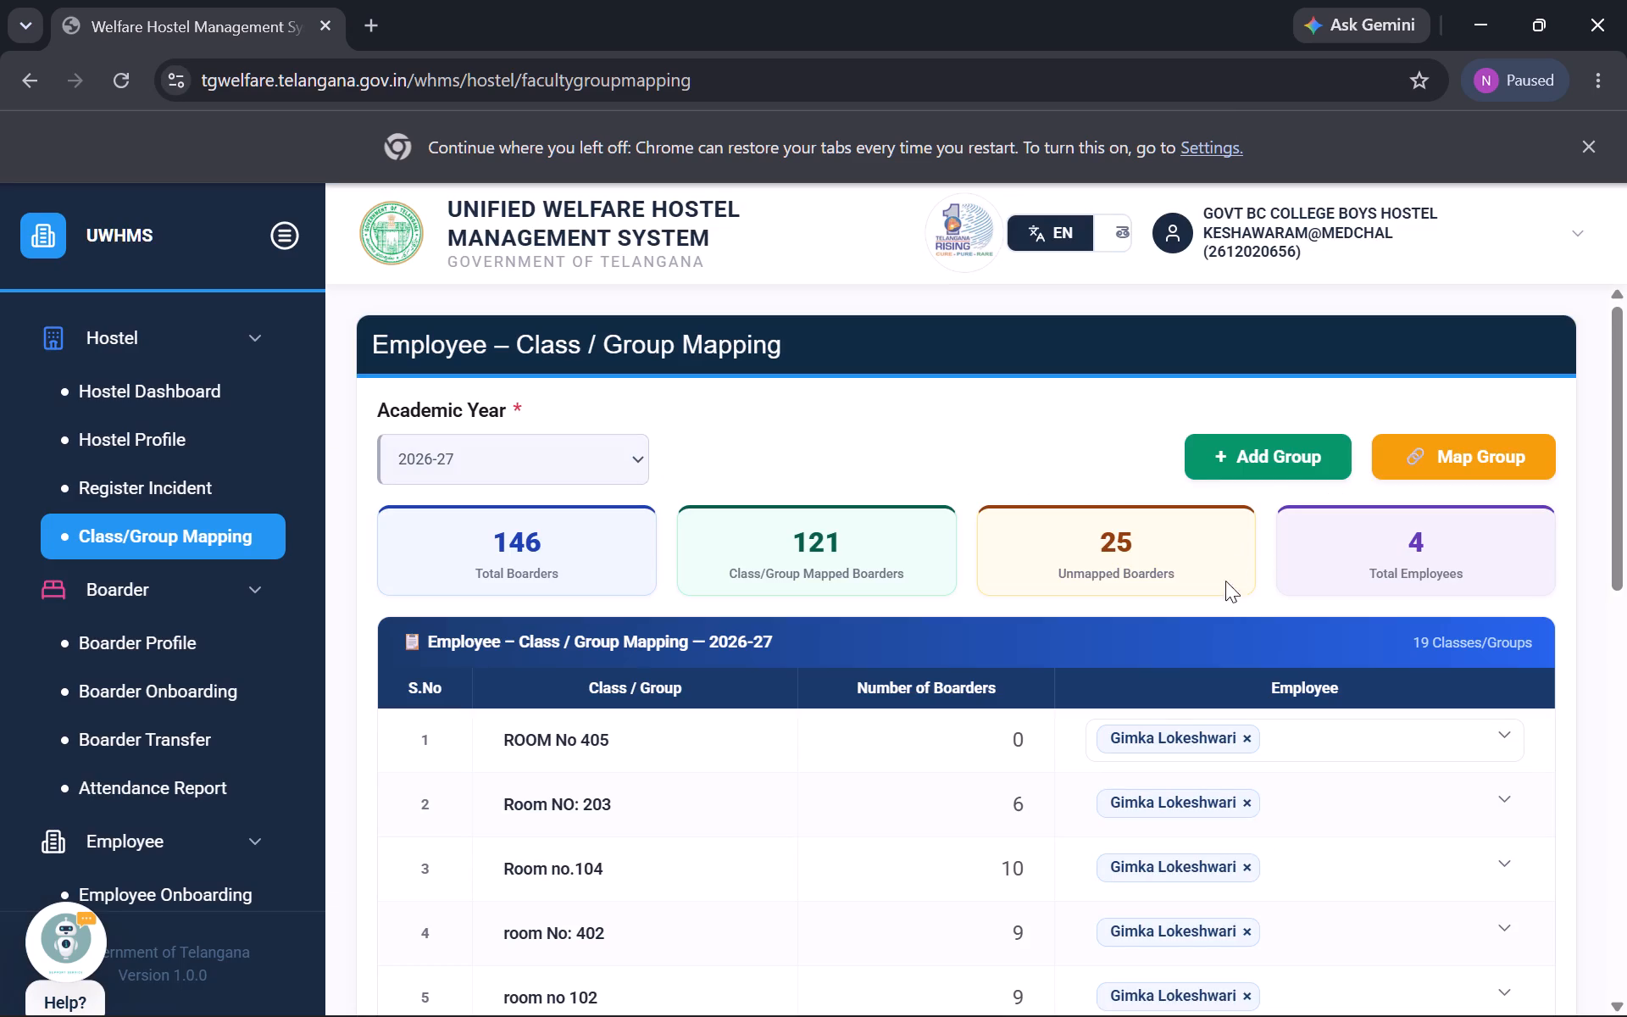
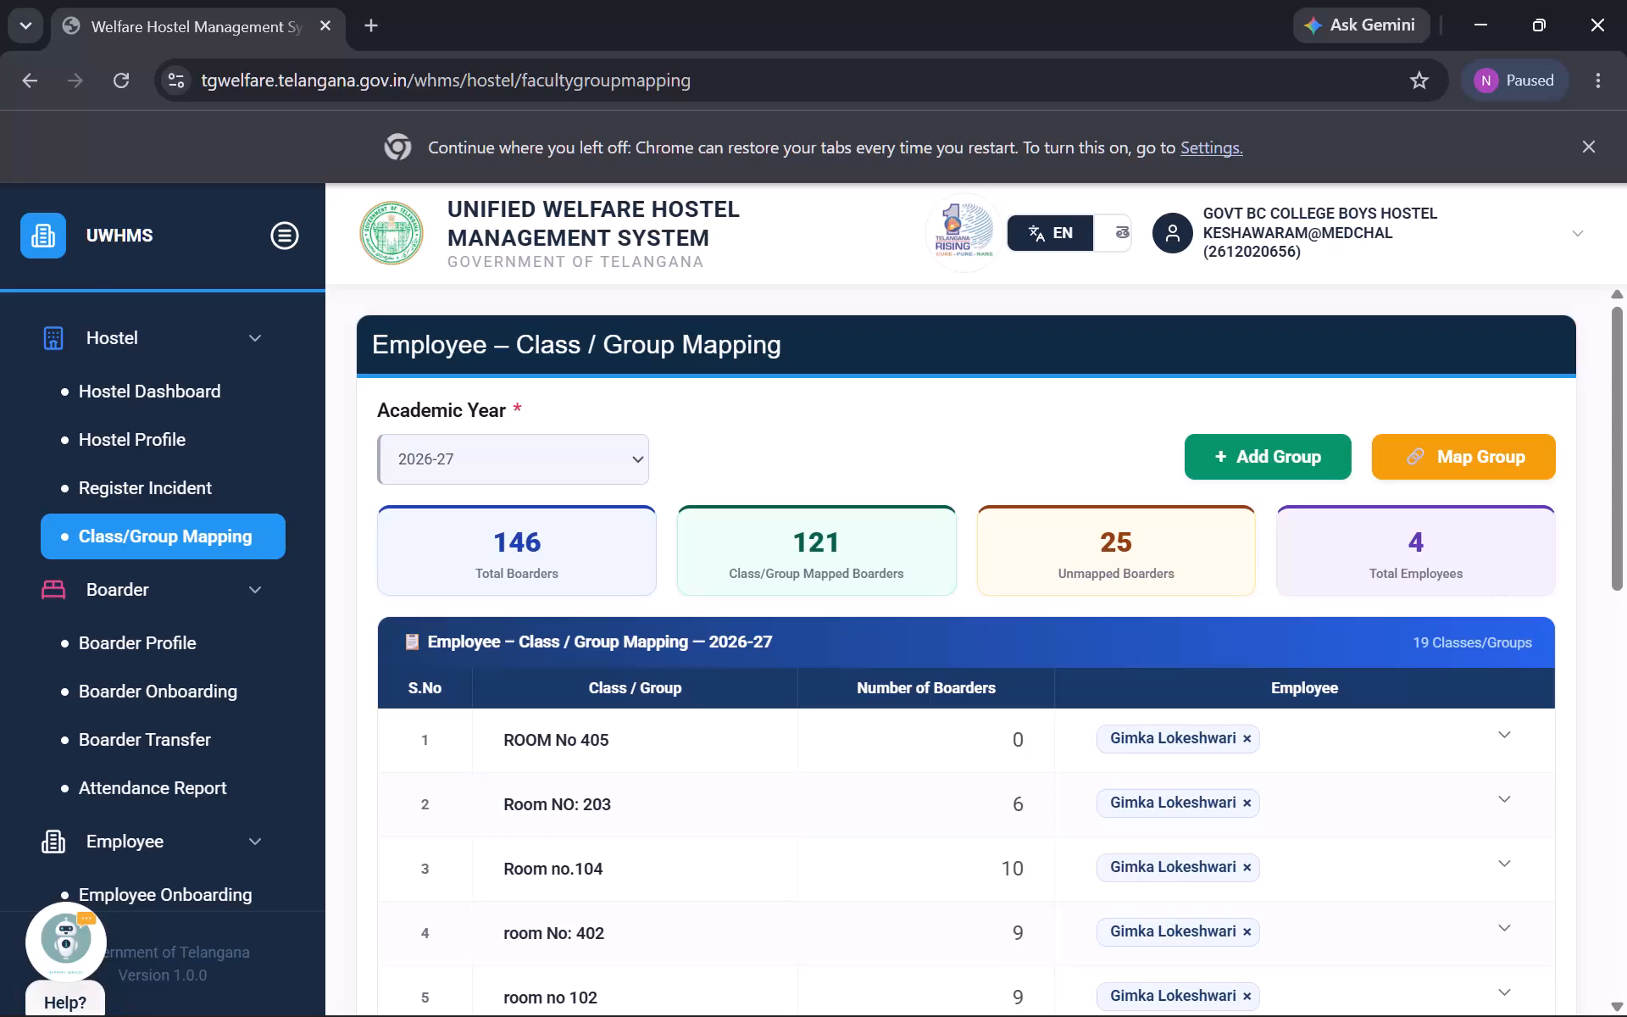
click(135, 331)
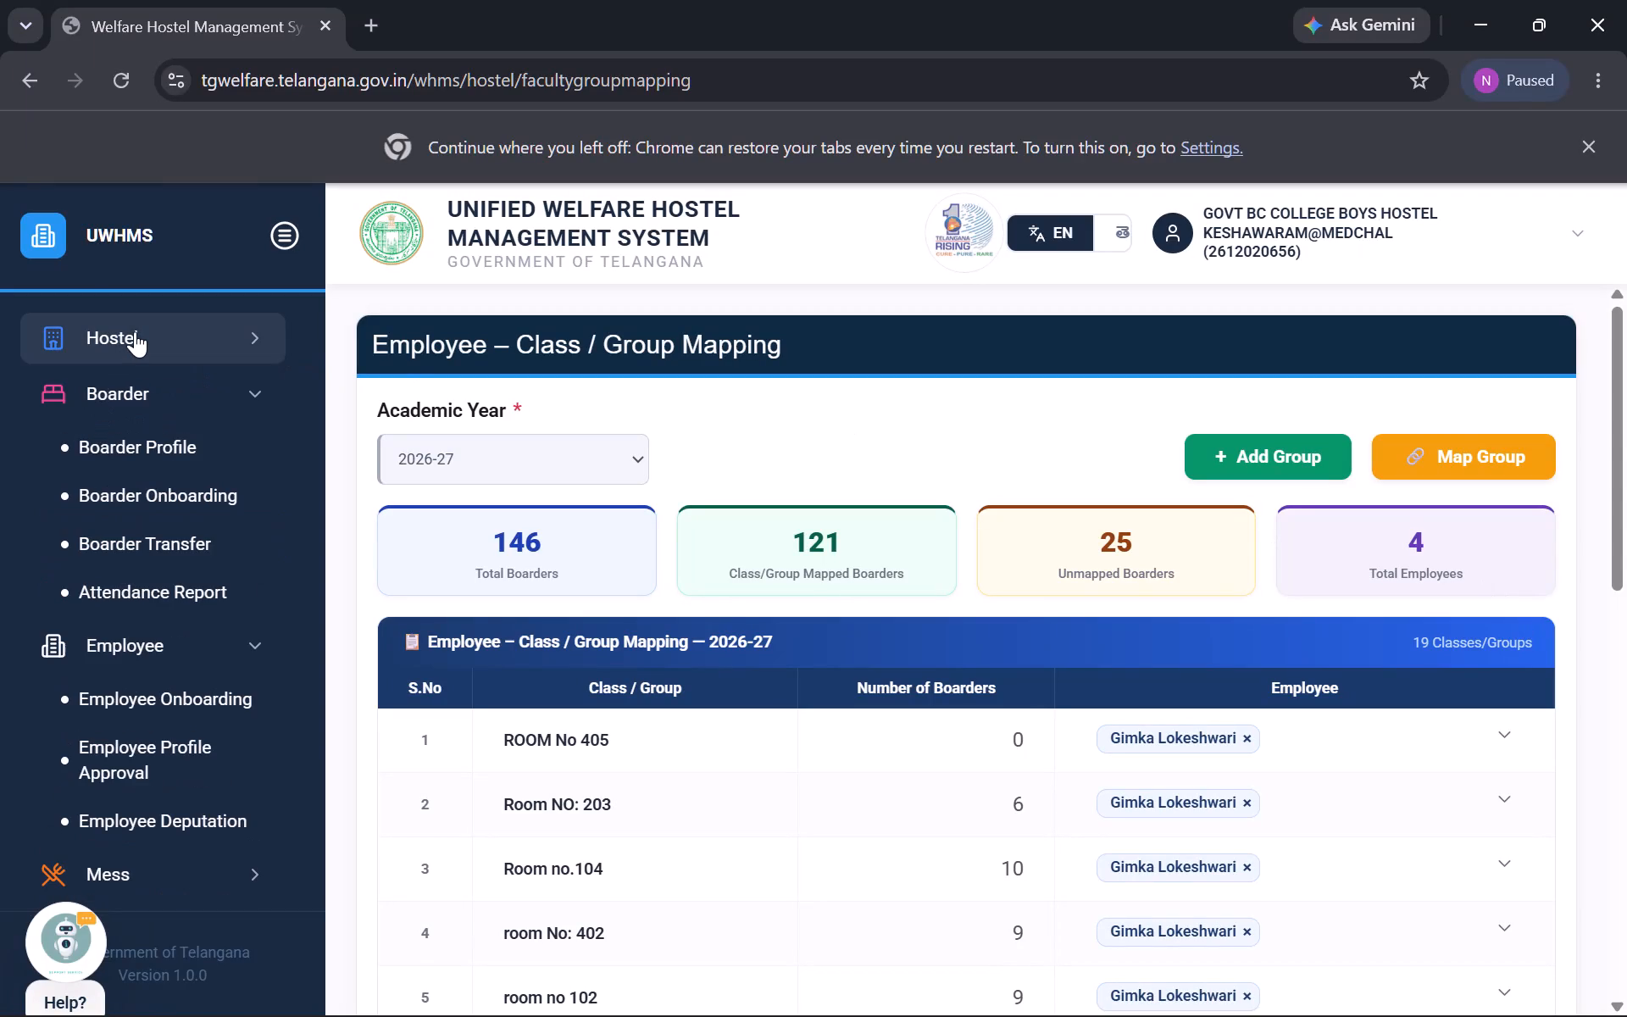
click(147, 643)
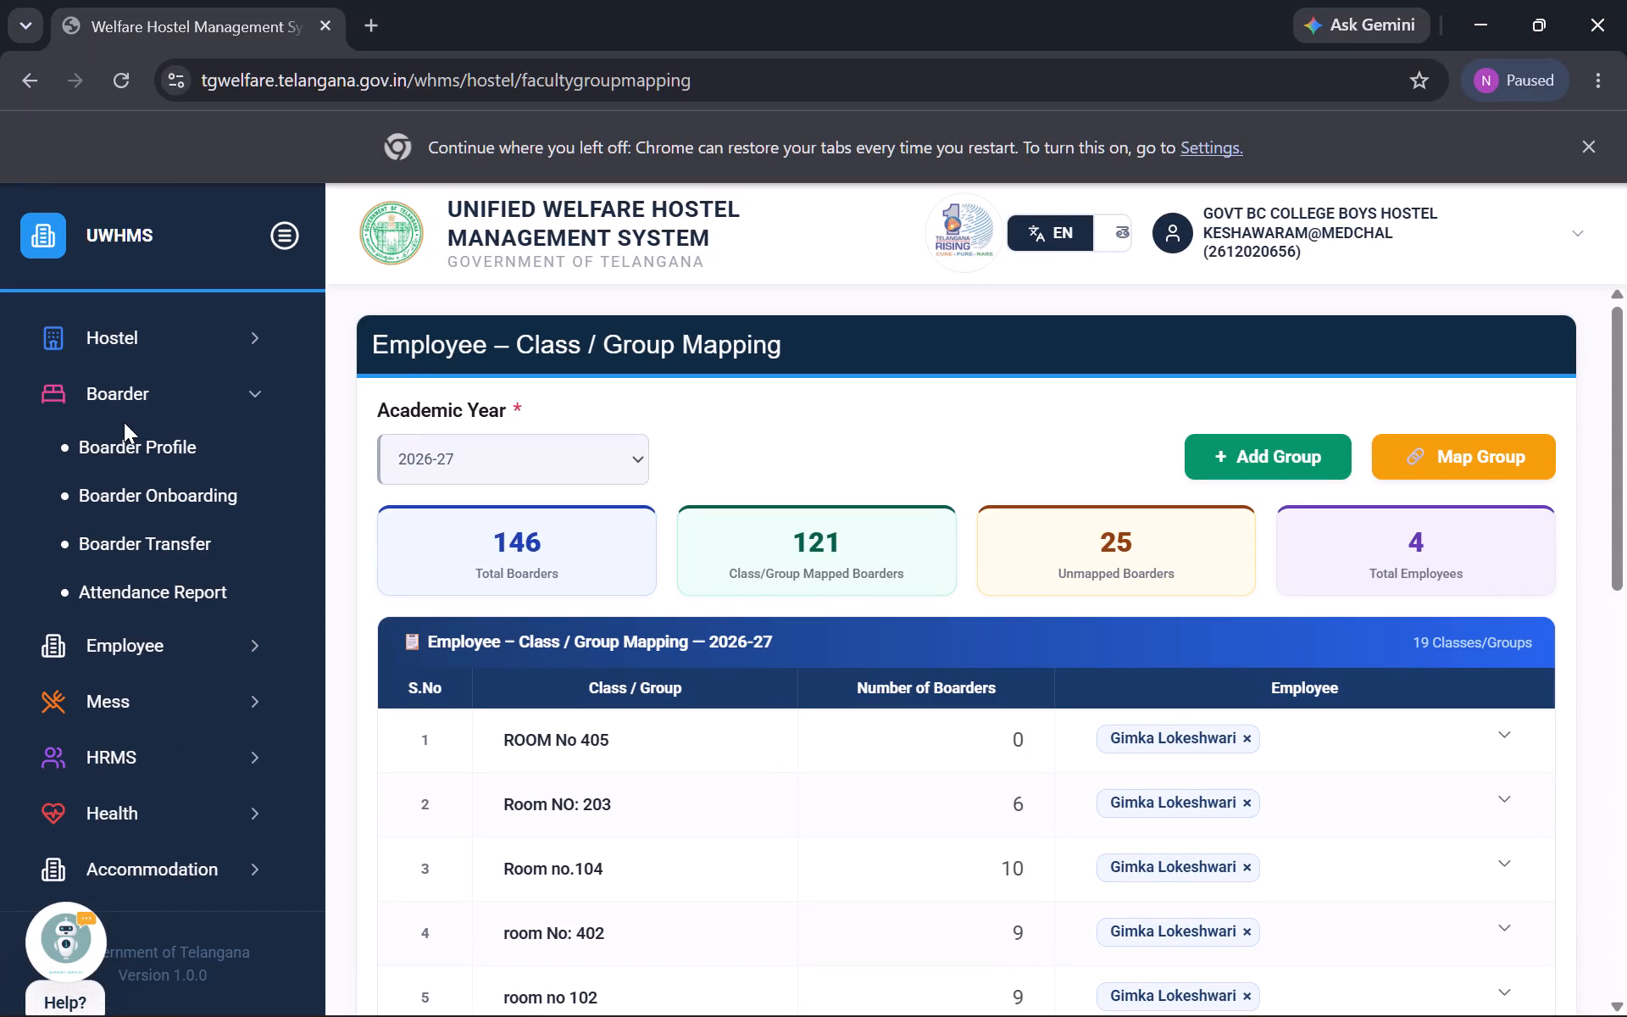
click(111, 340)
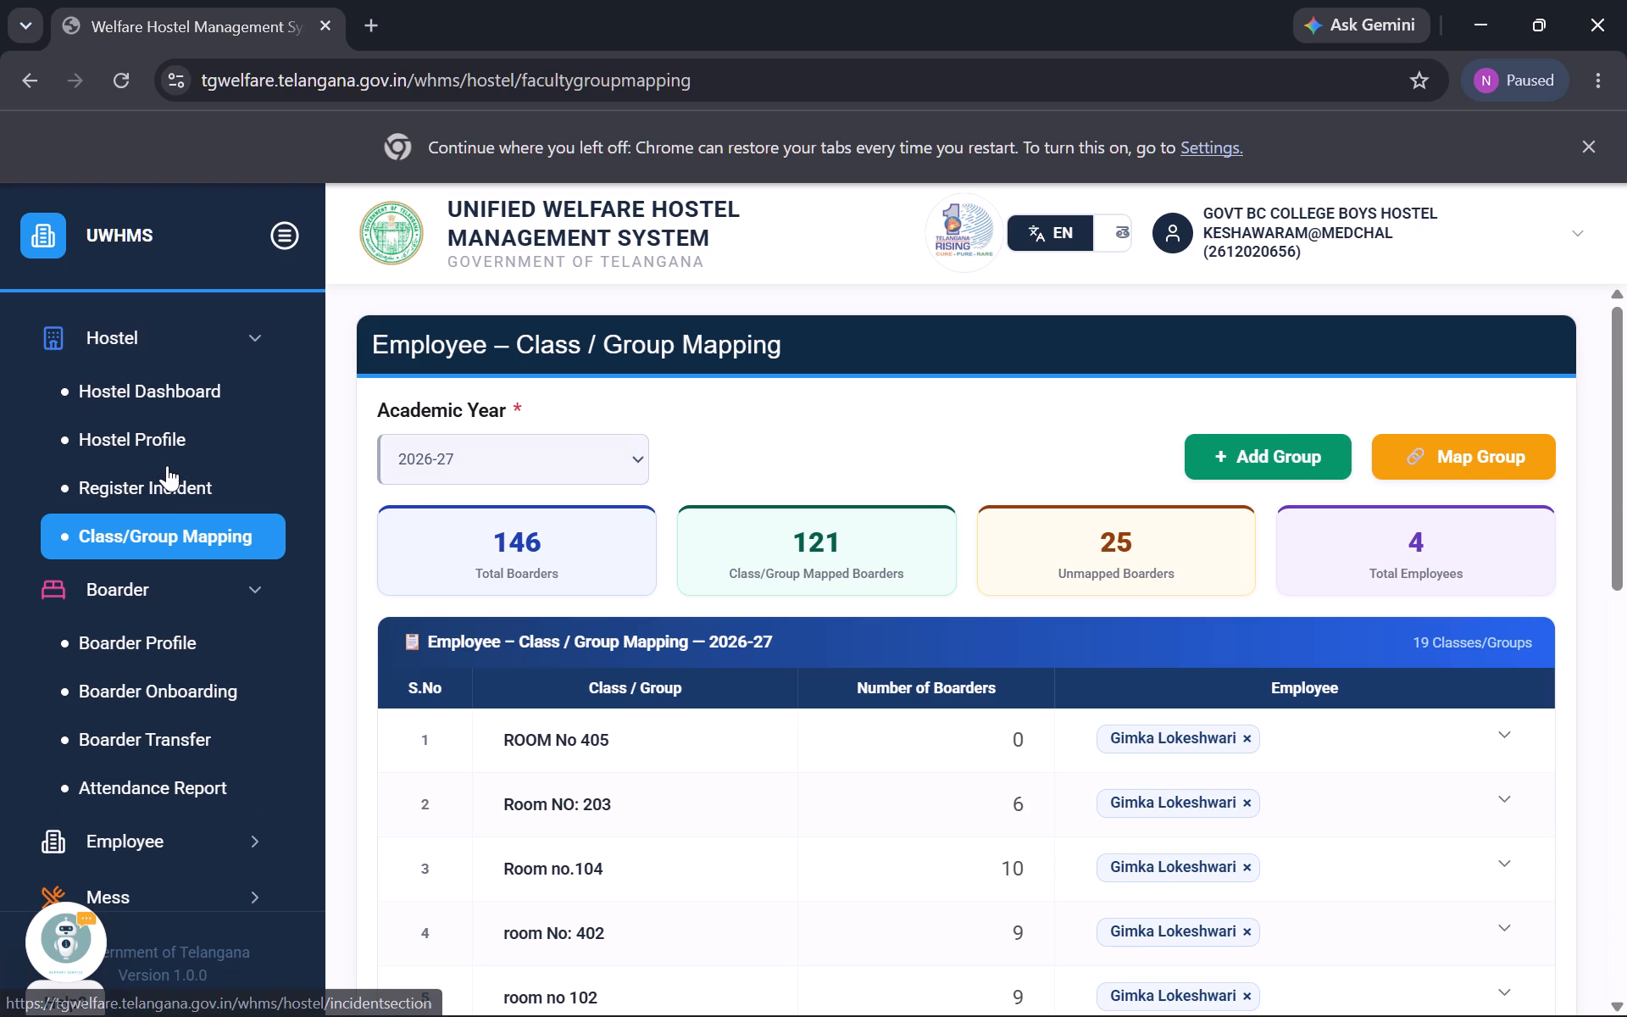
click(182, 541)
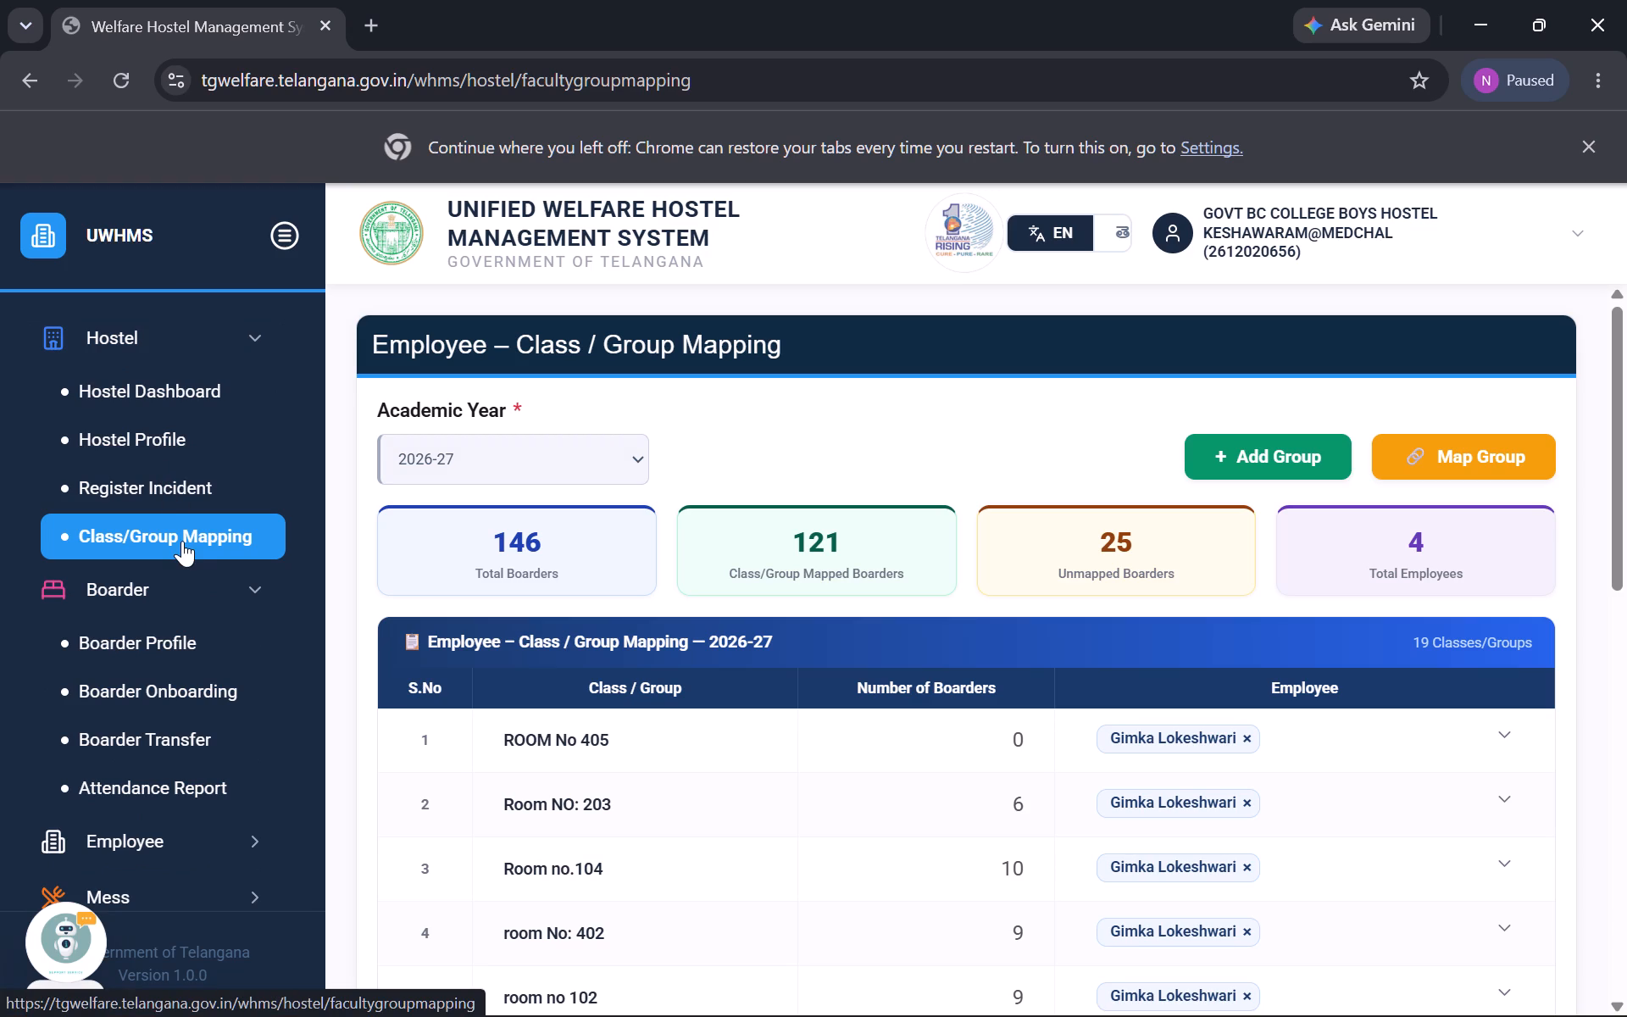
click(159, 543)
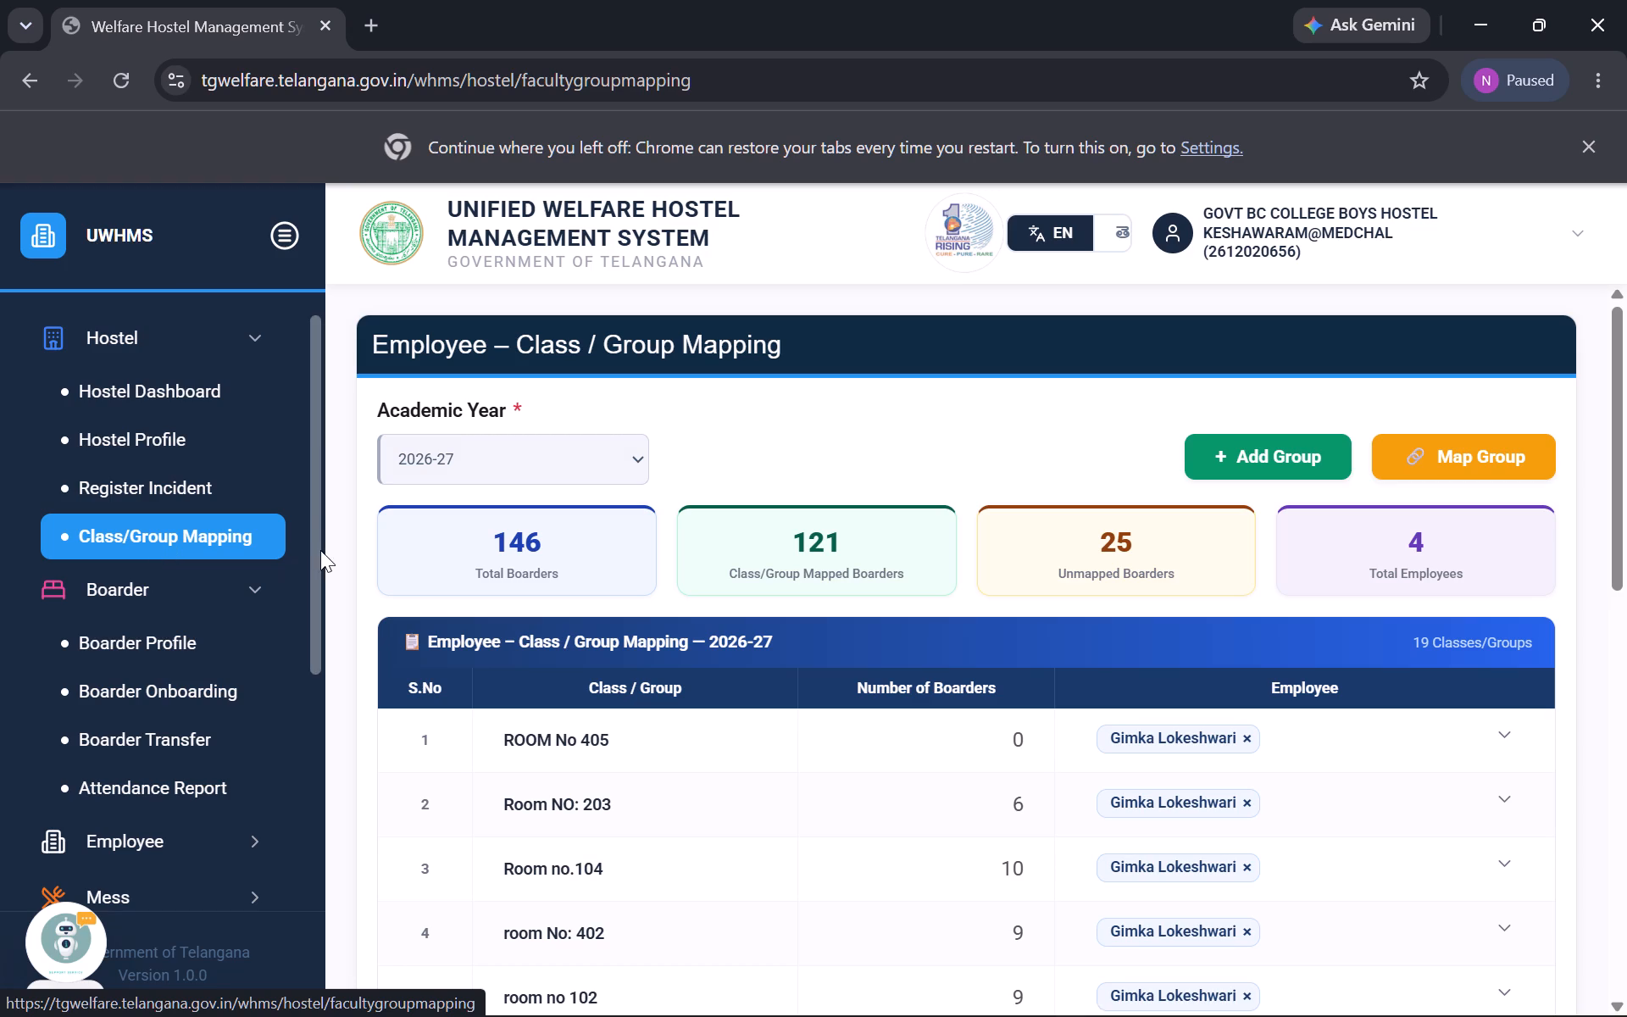
Unmap the boarder Rakesh from the group room No: 402 and leave the mapping dialog.
click(1451, 454)
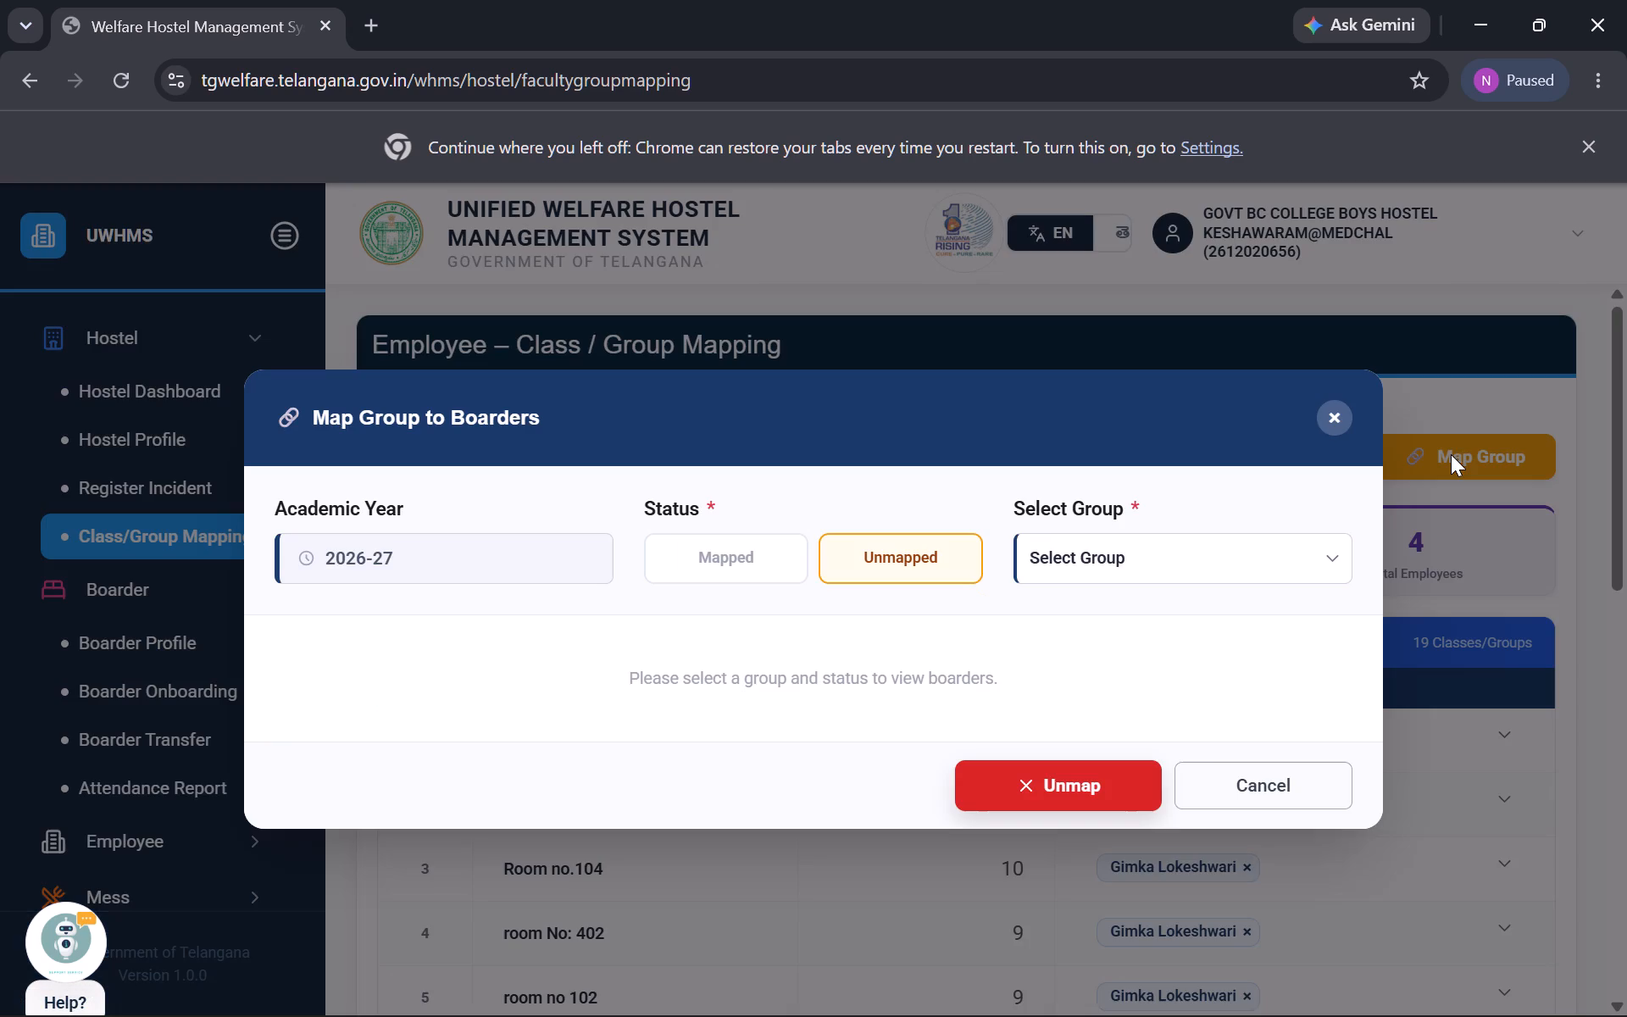
click(1139, 552)
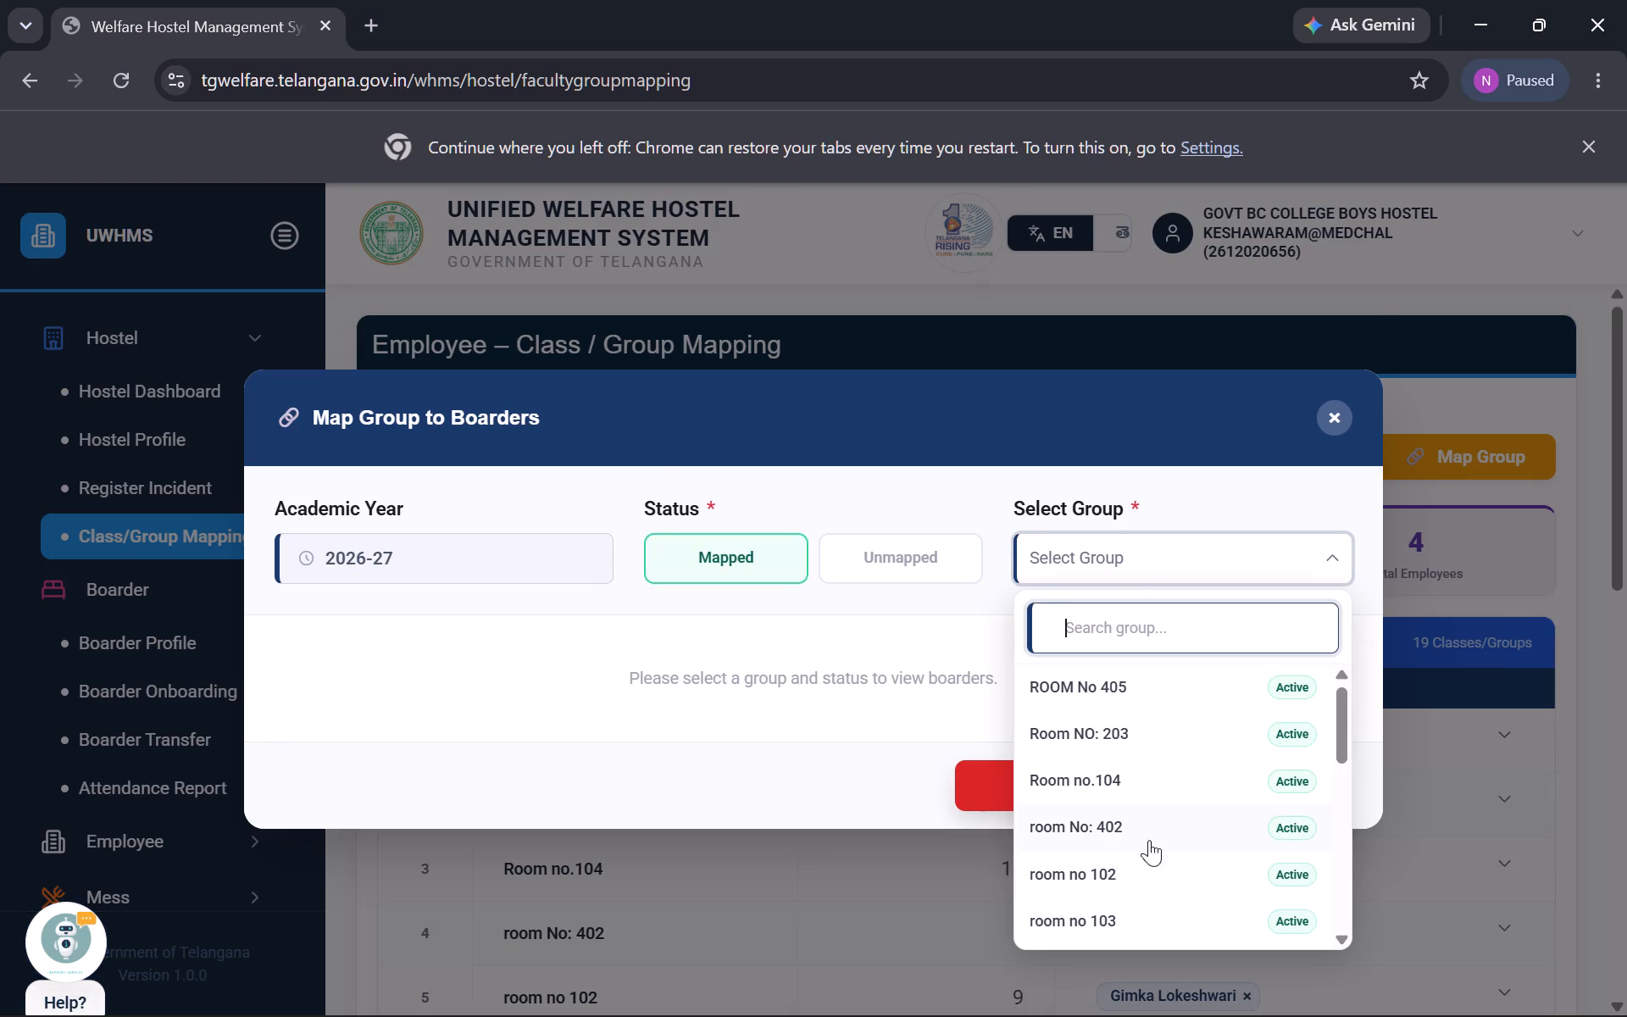
click(1109, 831)
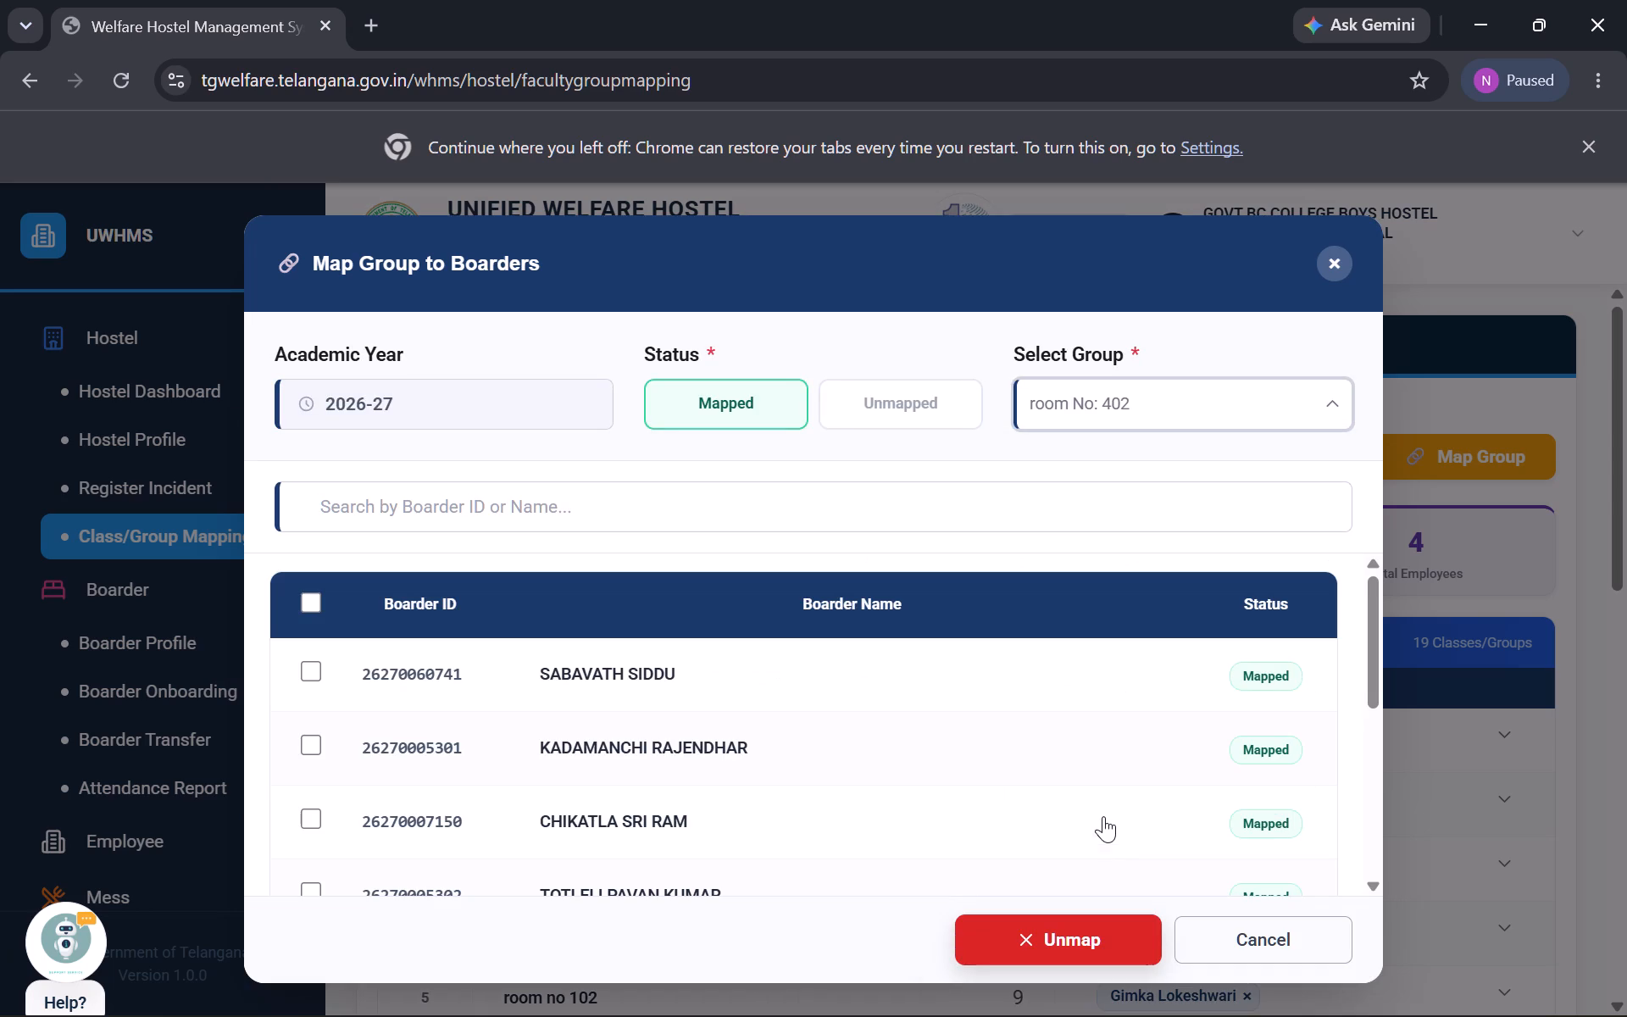
click(1358, 881)
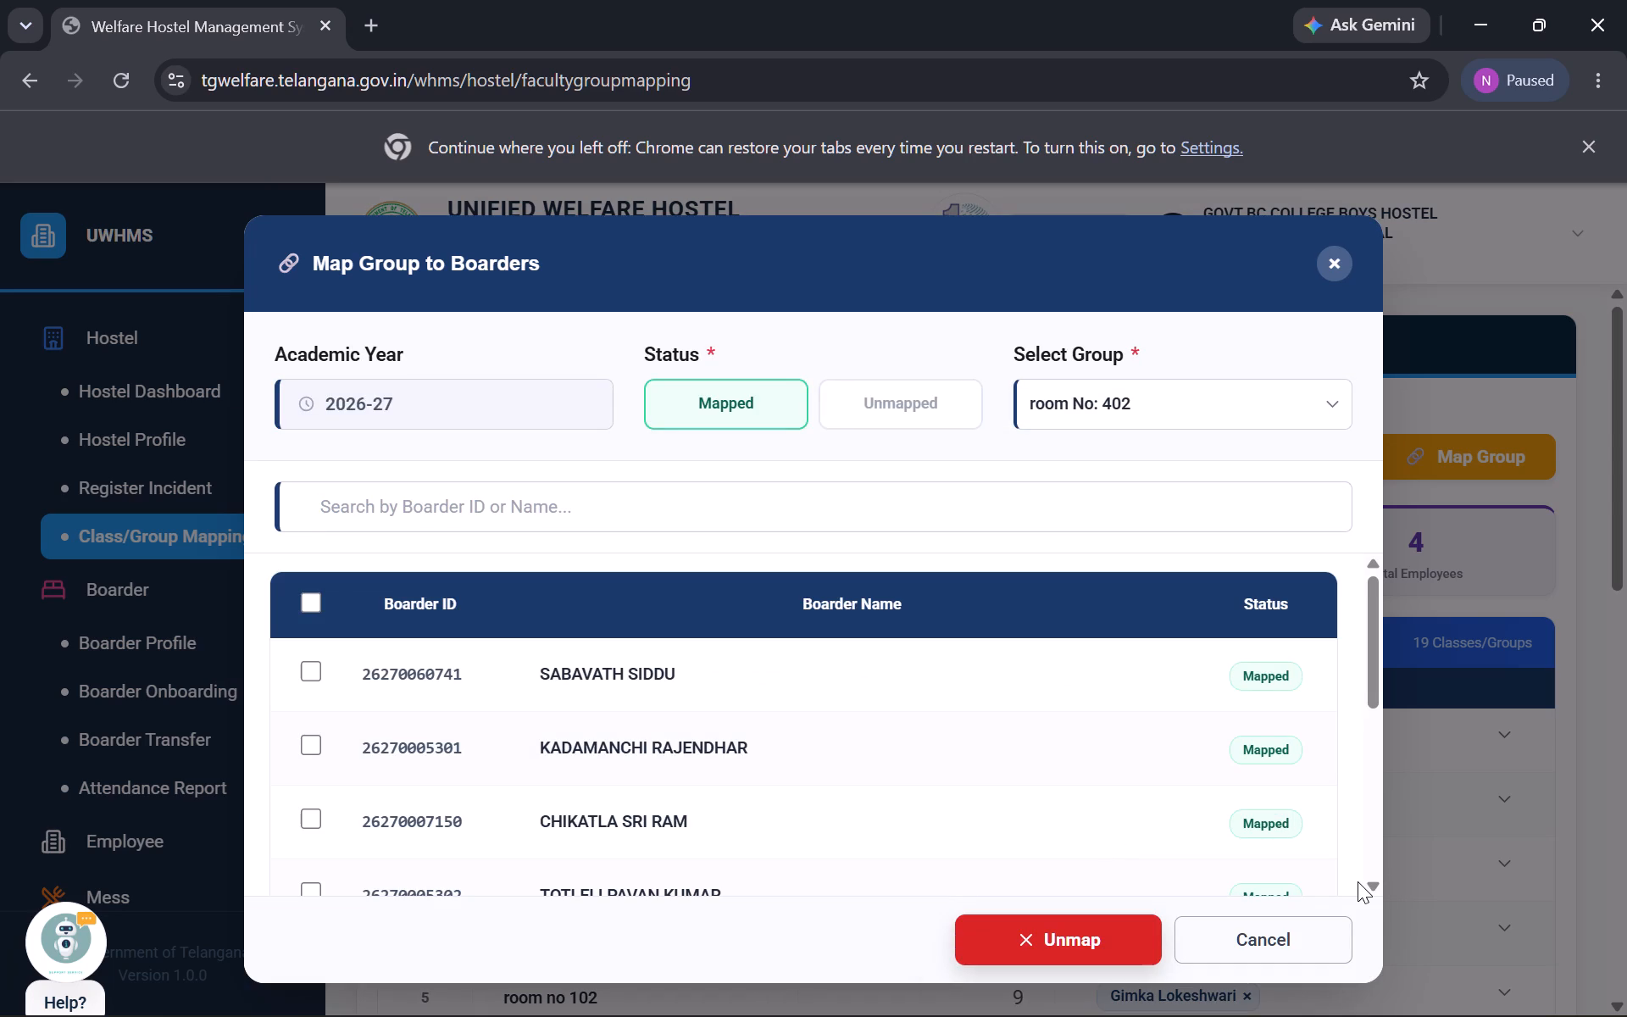
click(1358, 881)
click(1379, 868)
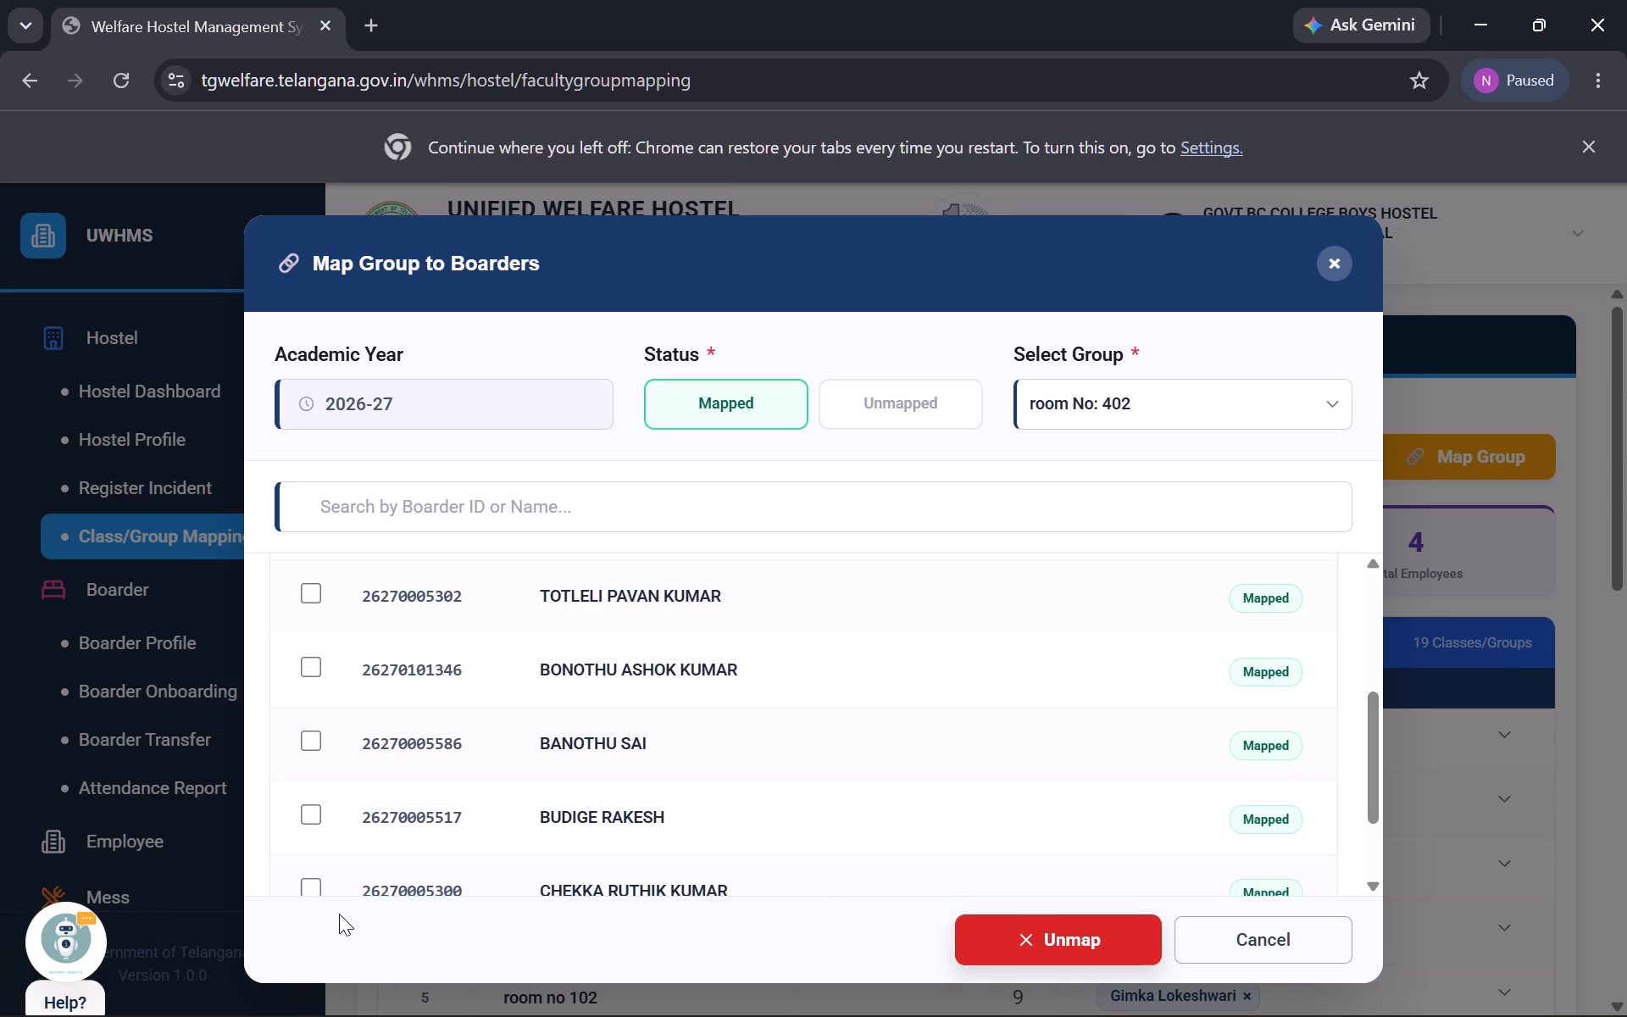
click(306, 809)
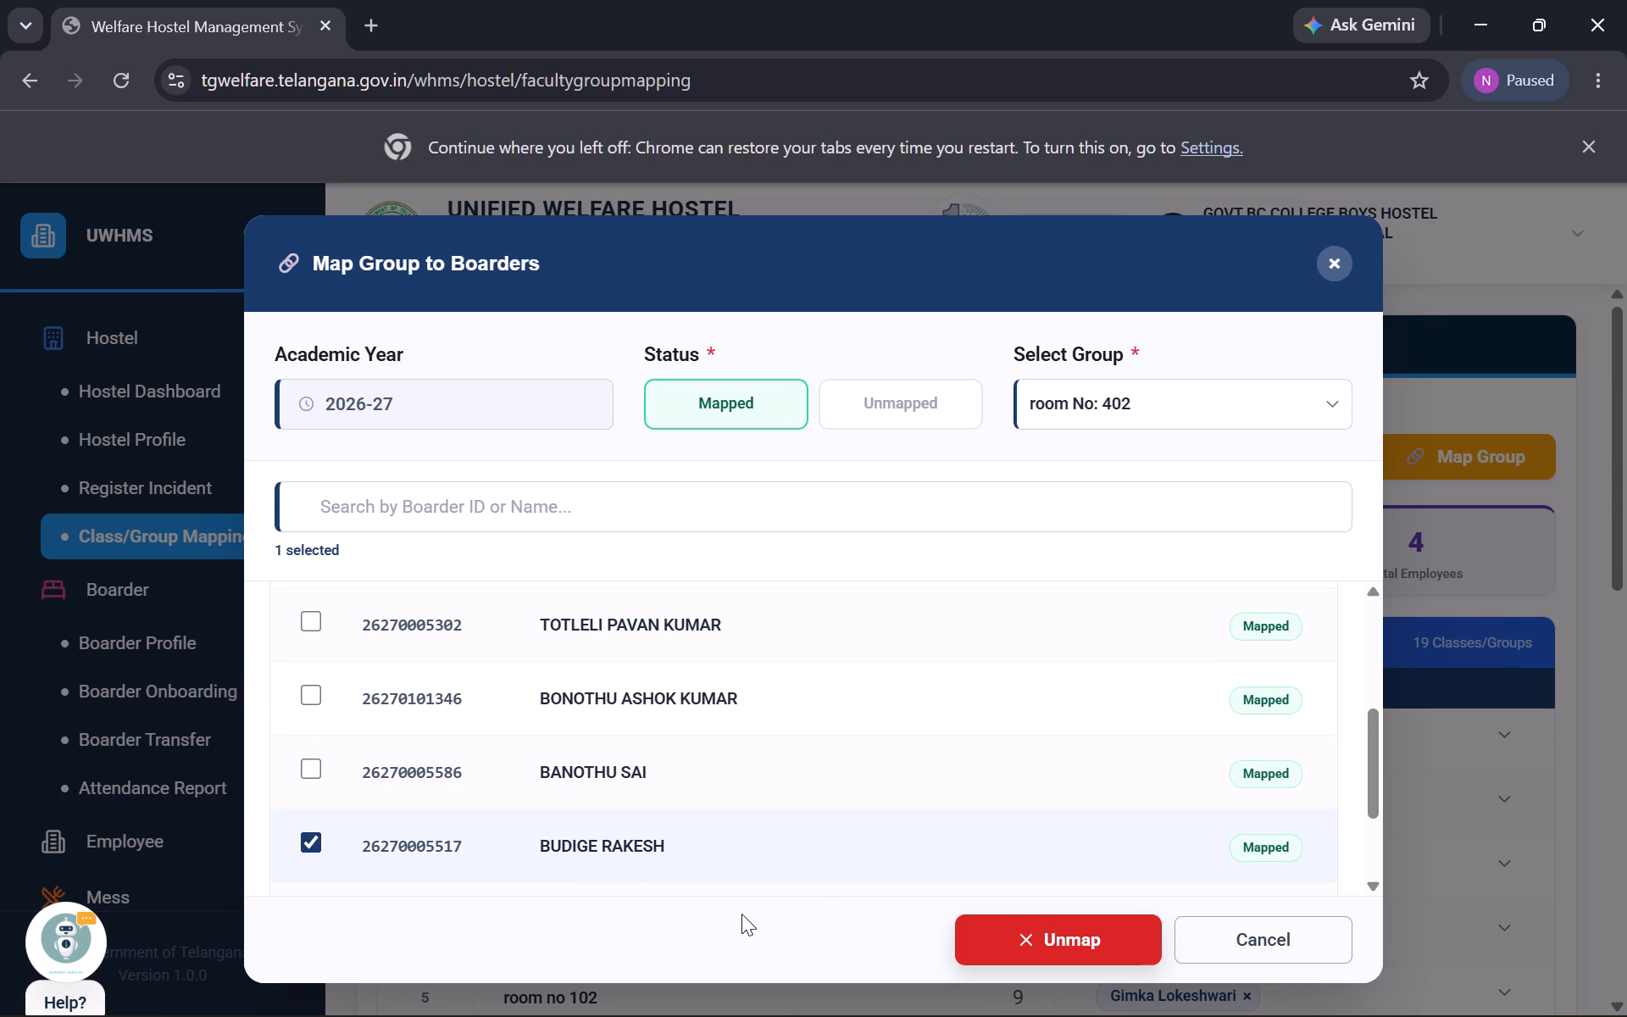
click(1066, 934)
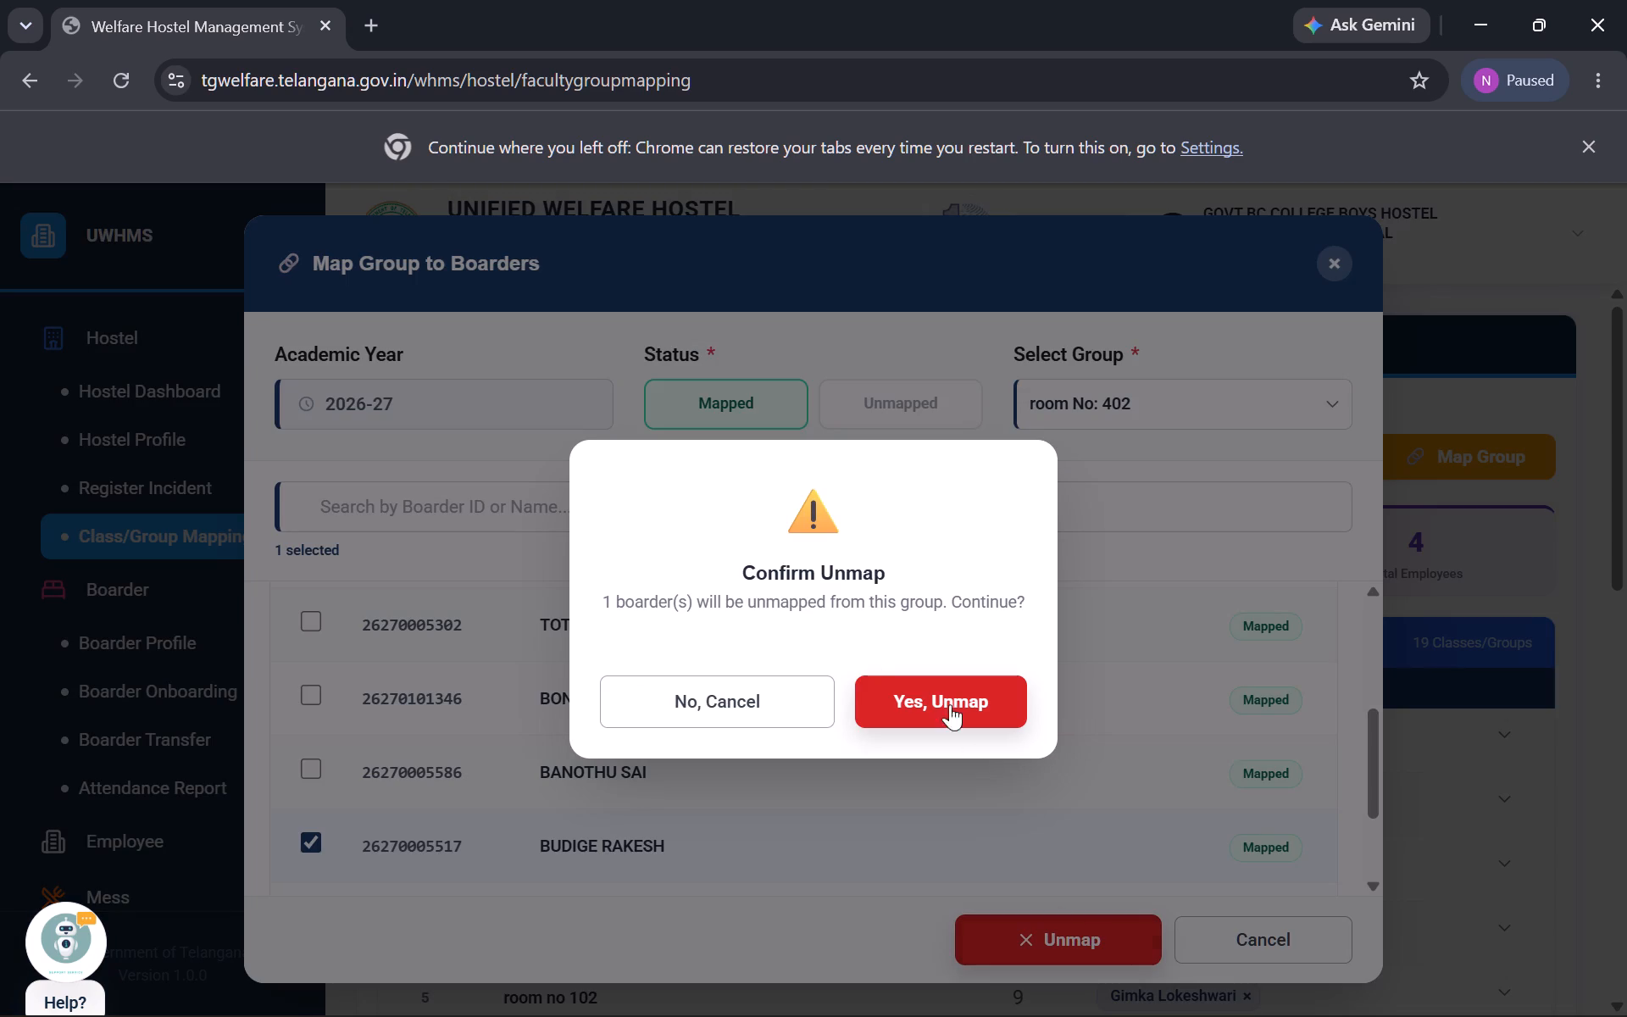
click(945, 686)
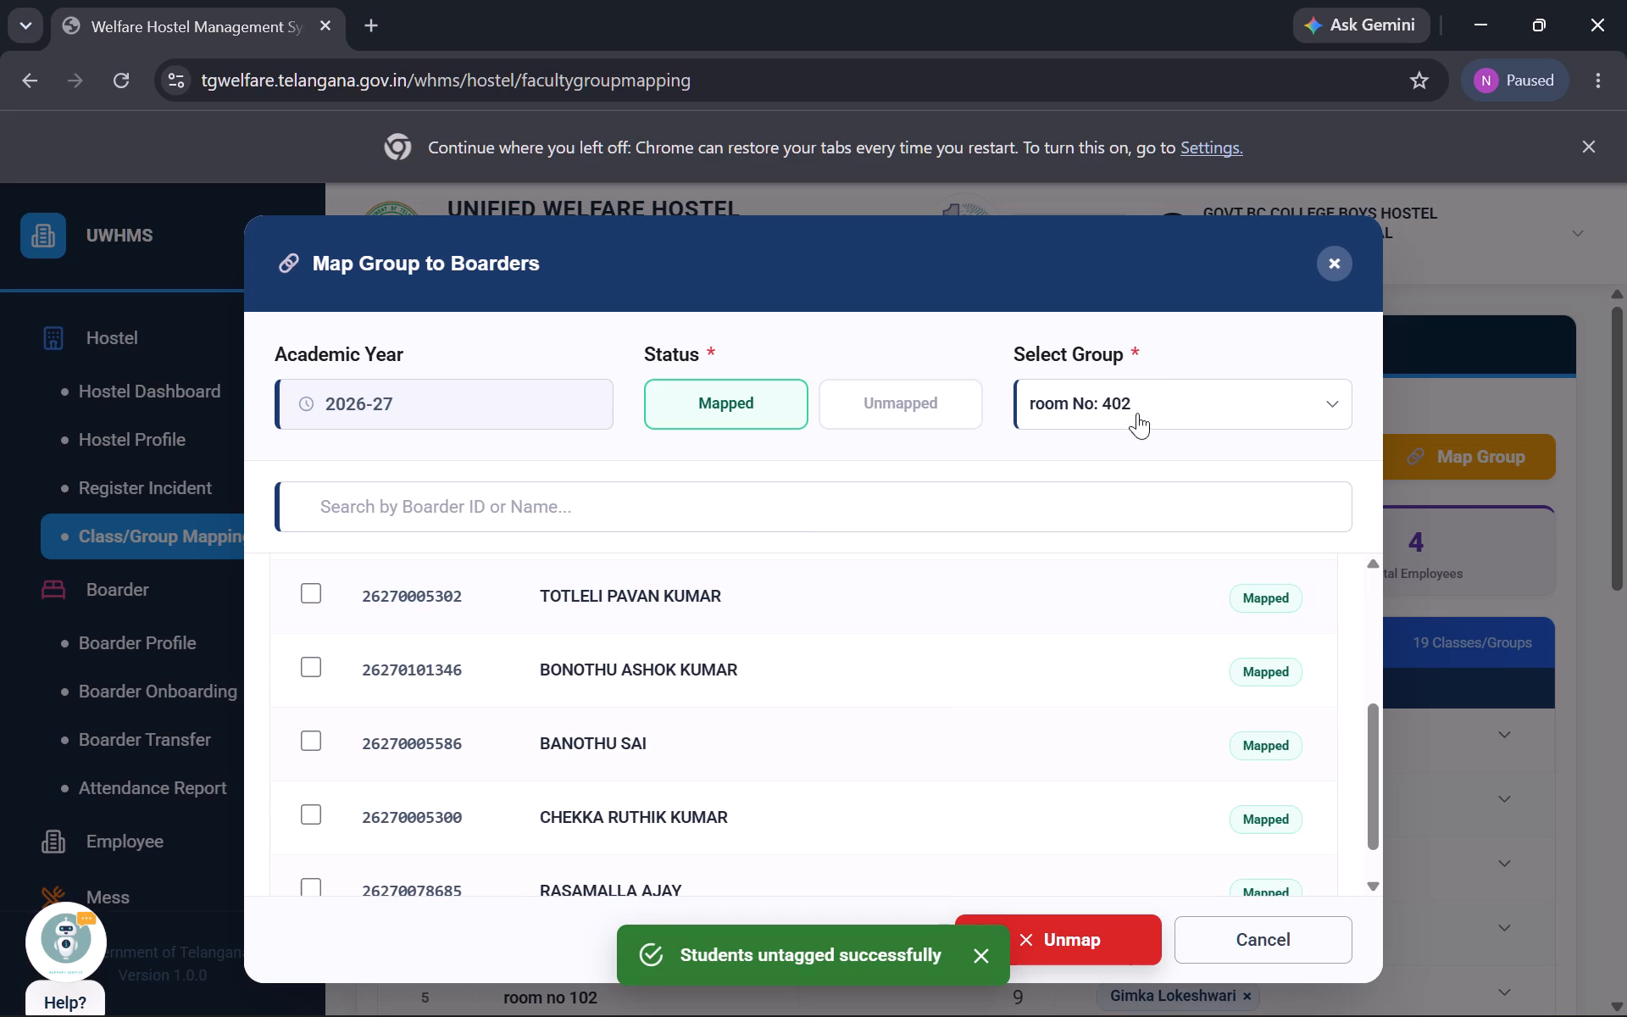
click(1158, 405)
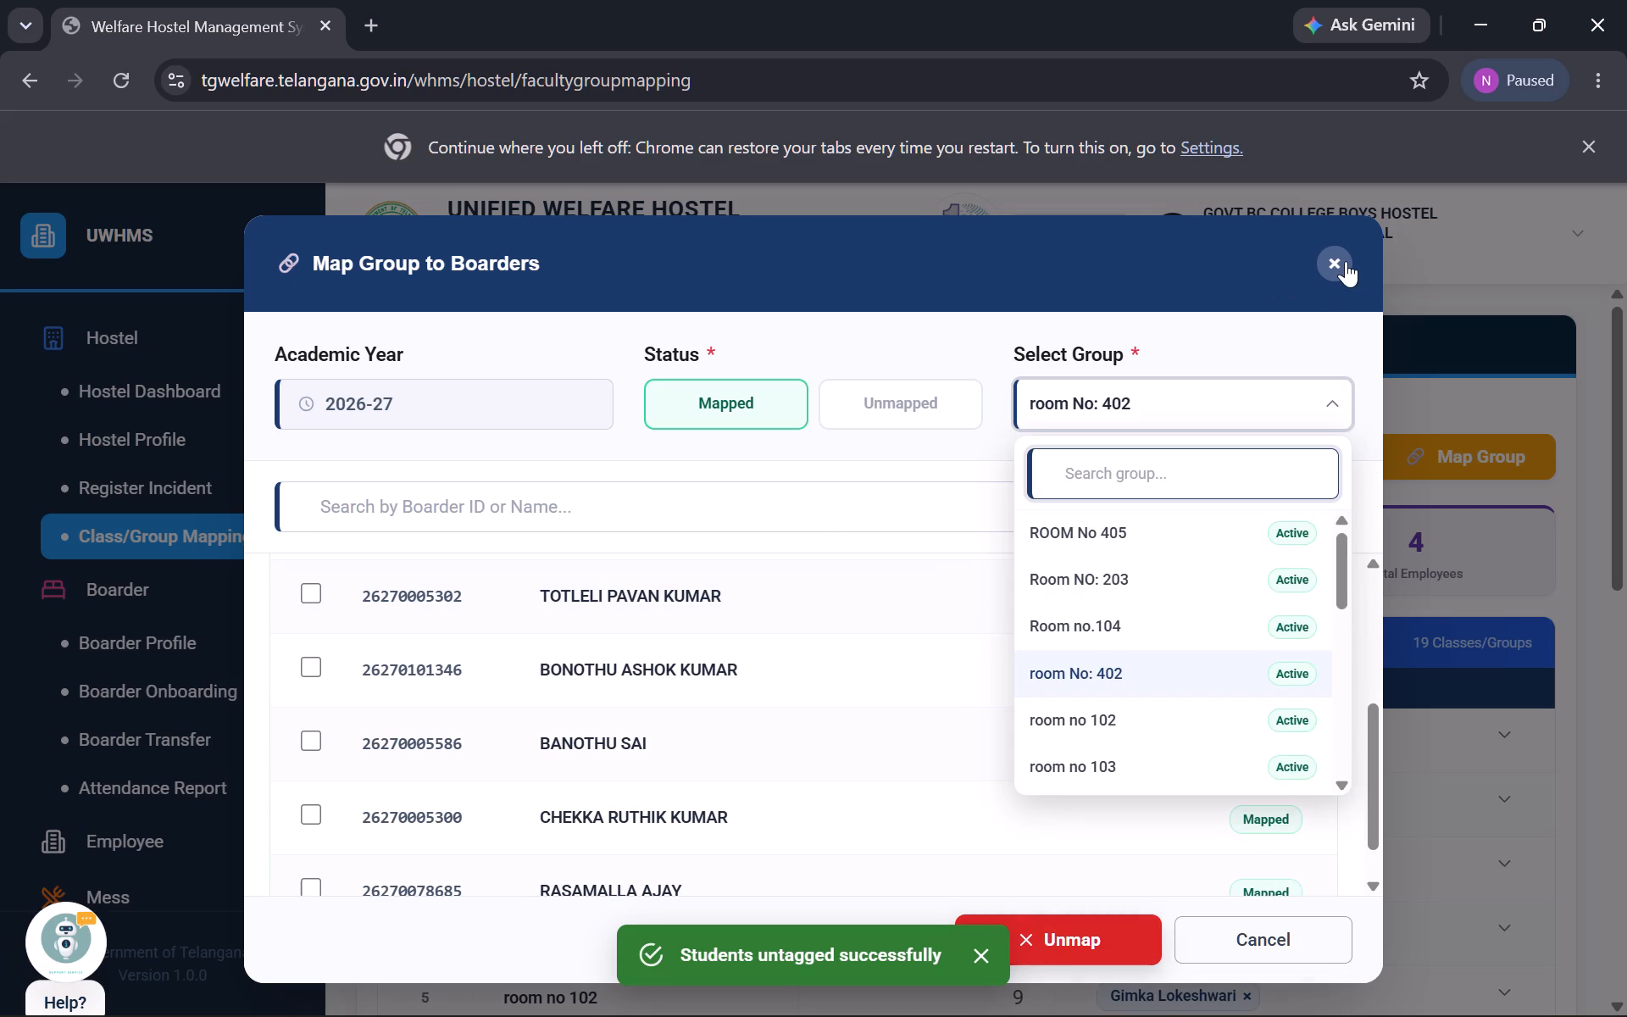
click(1342, 261)
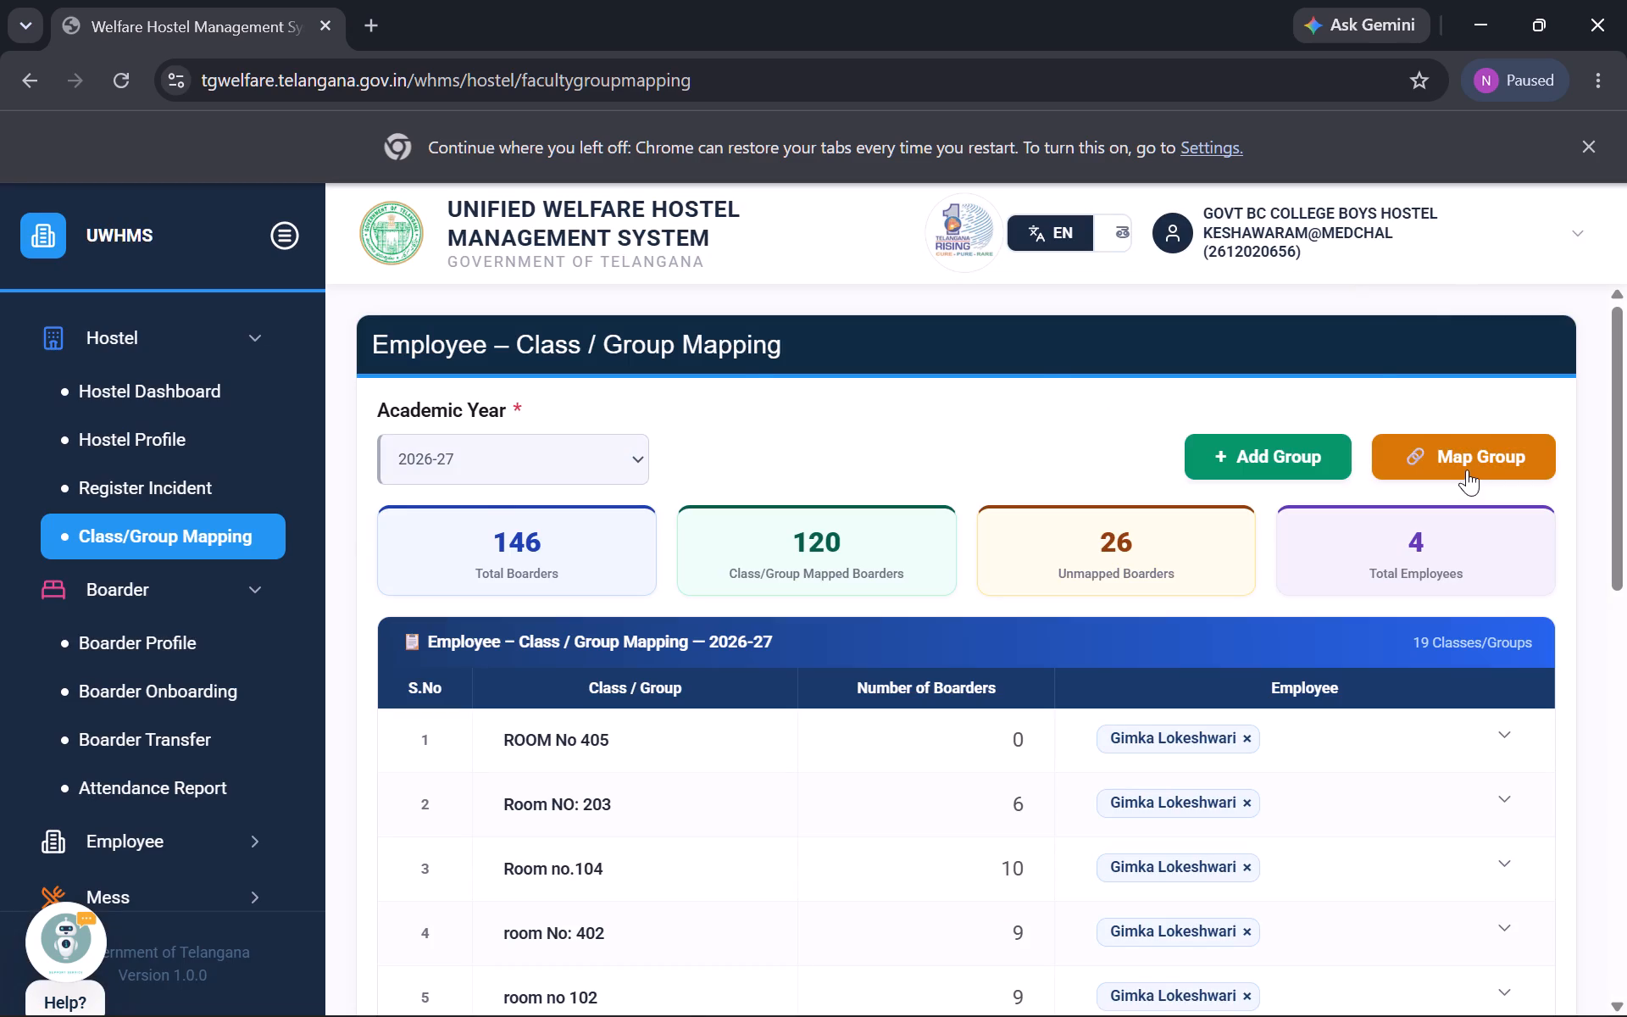
Search the unmapped boarders for "rake", map the matching boarder to room no 205, and leave the mapping dialog.
click(1469, 471)
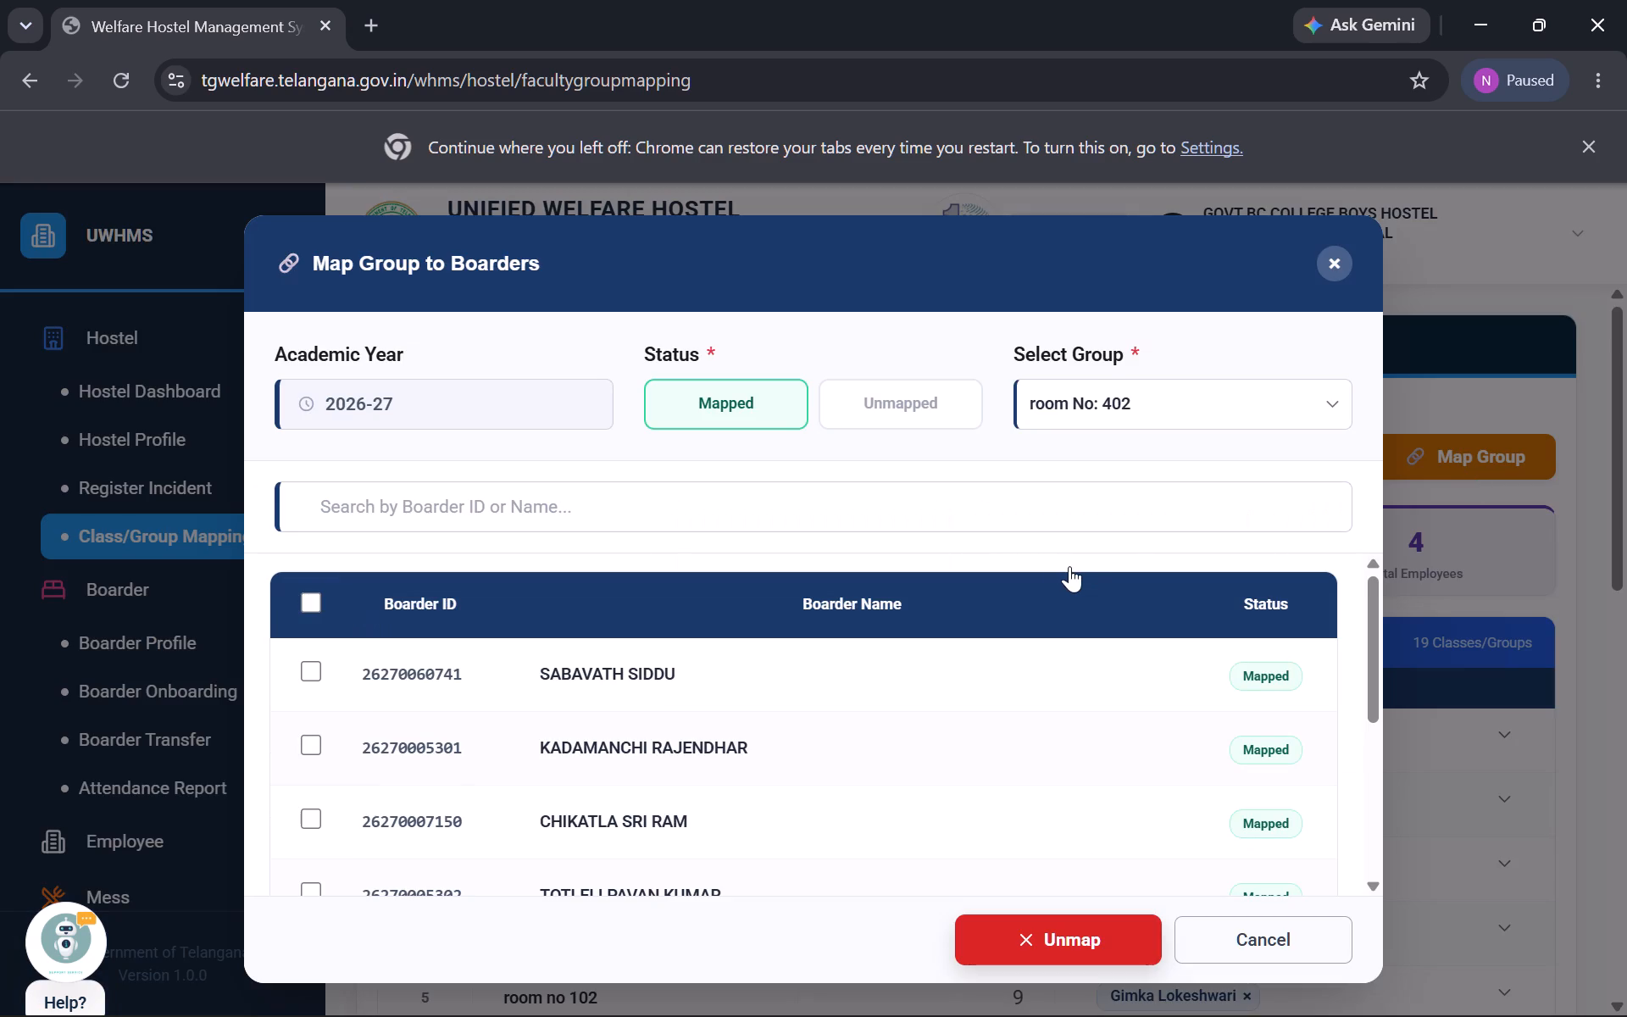
click(1066, 558)
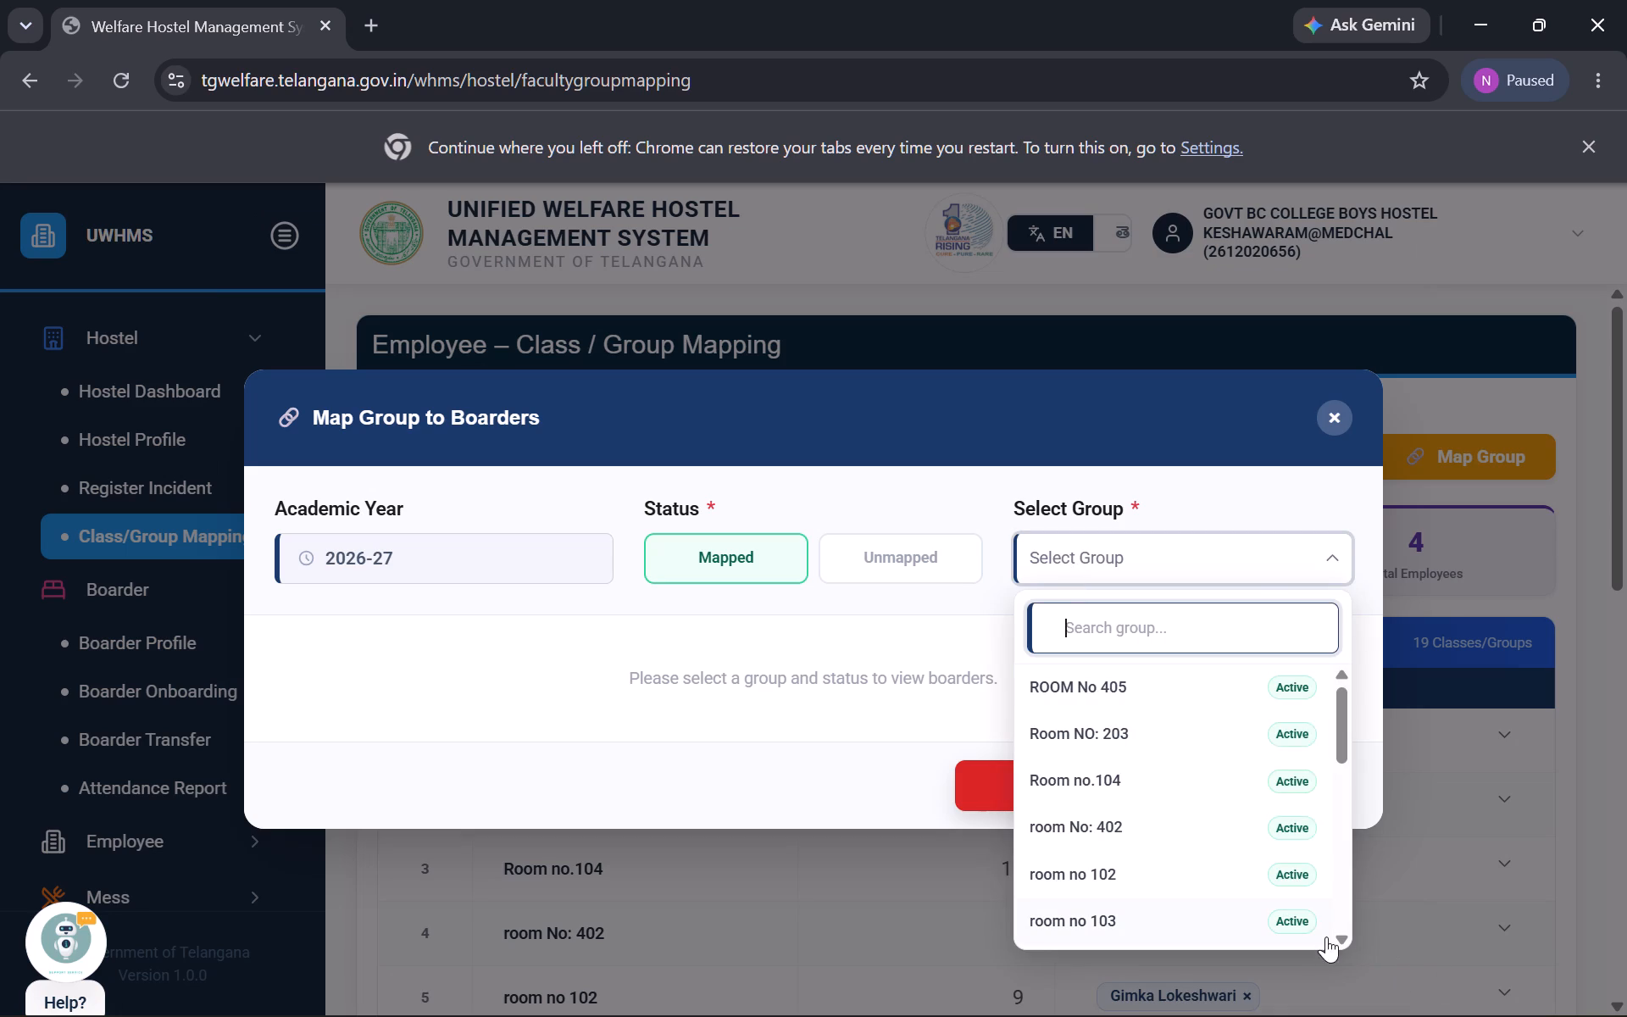
click(1342, 930)
click(1342, 930)
click(1342, 930)
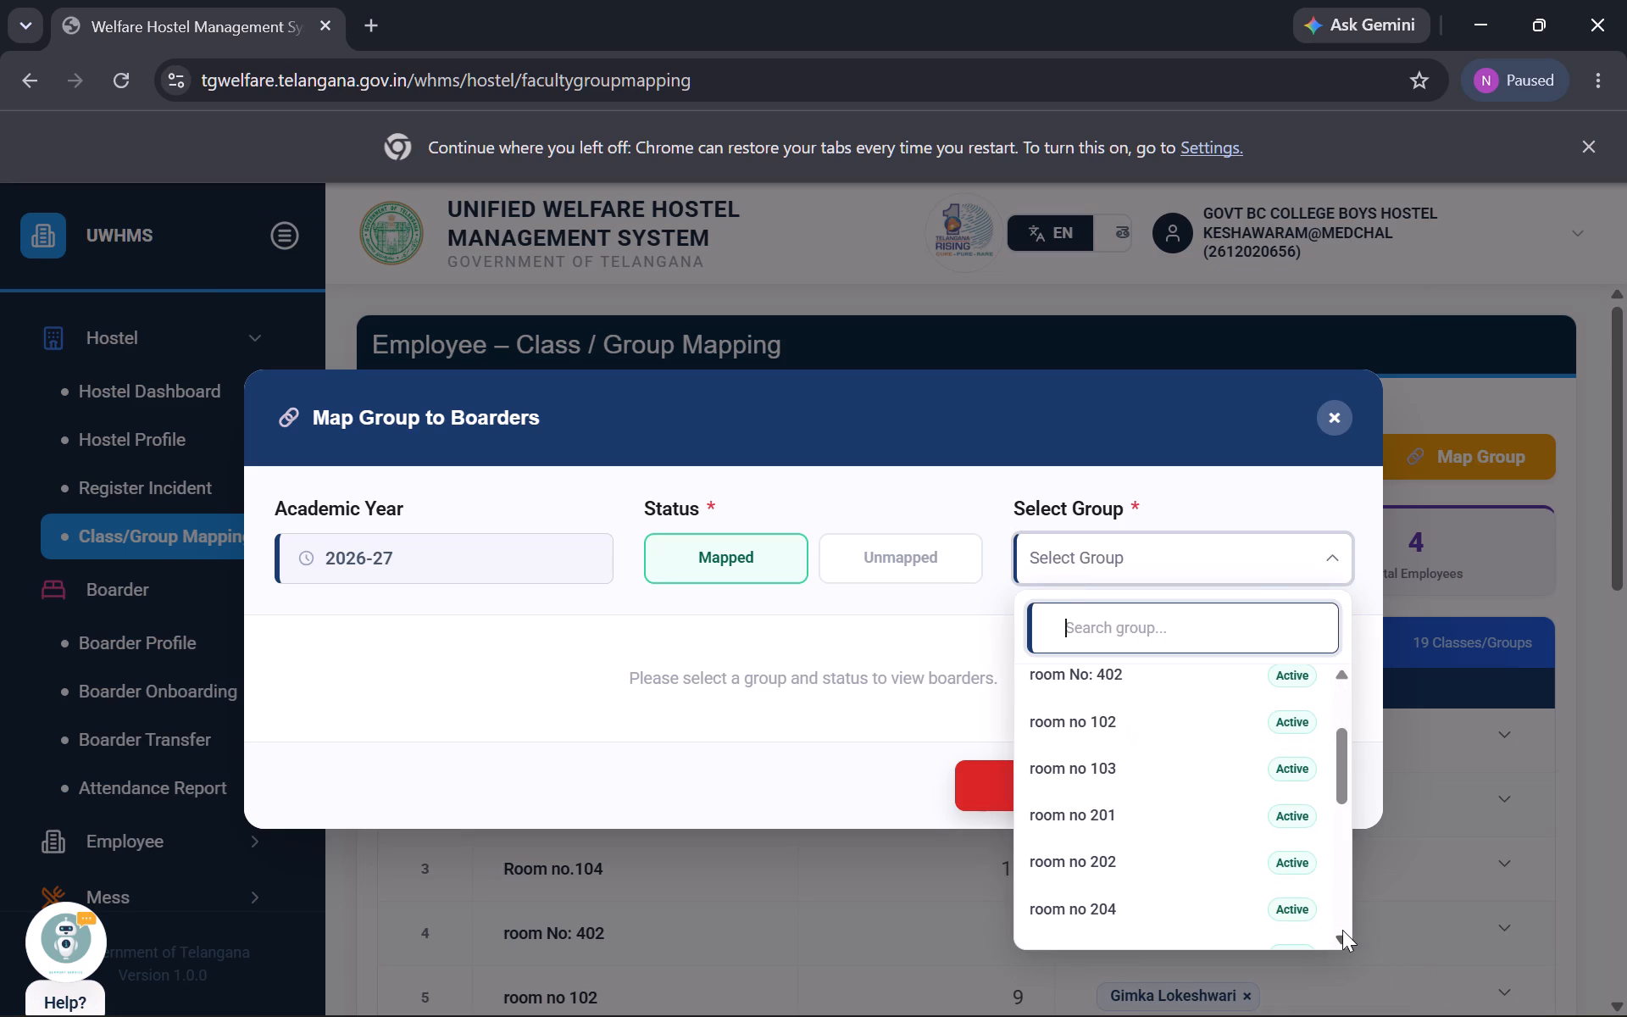
click(1342, 930)
click(1342, 930)
click(1113, 846)
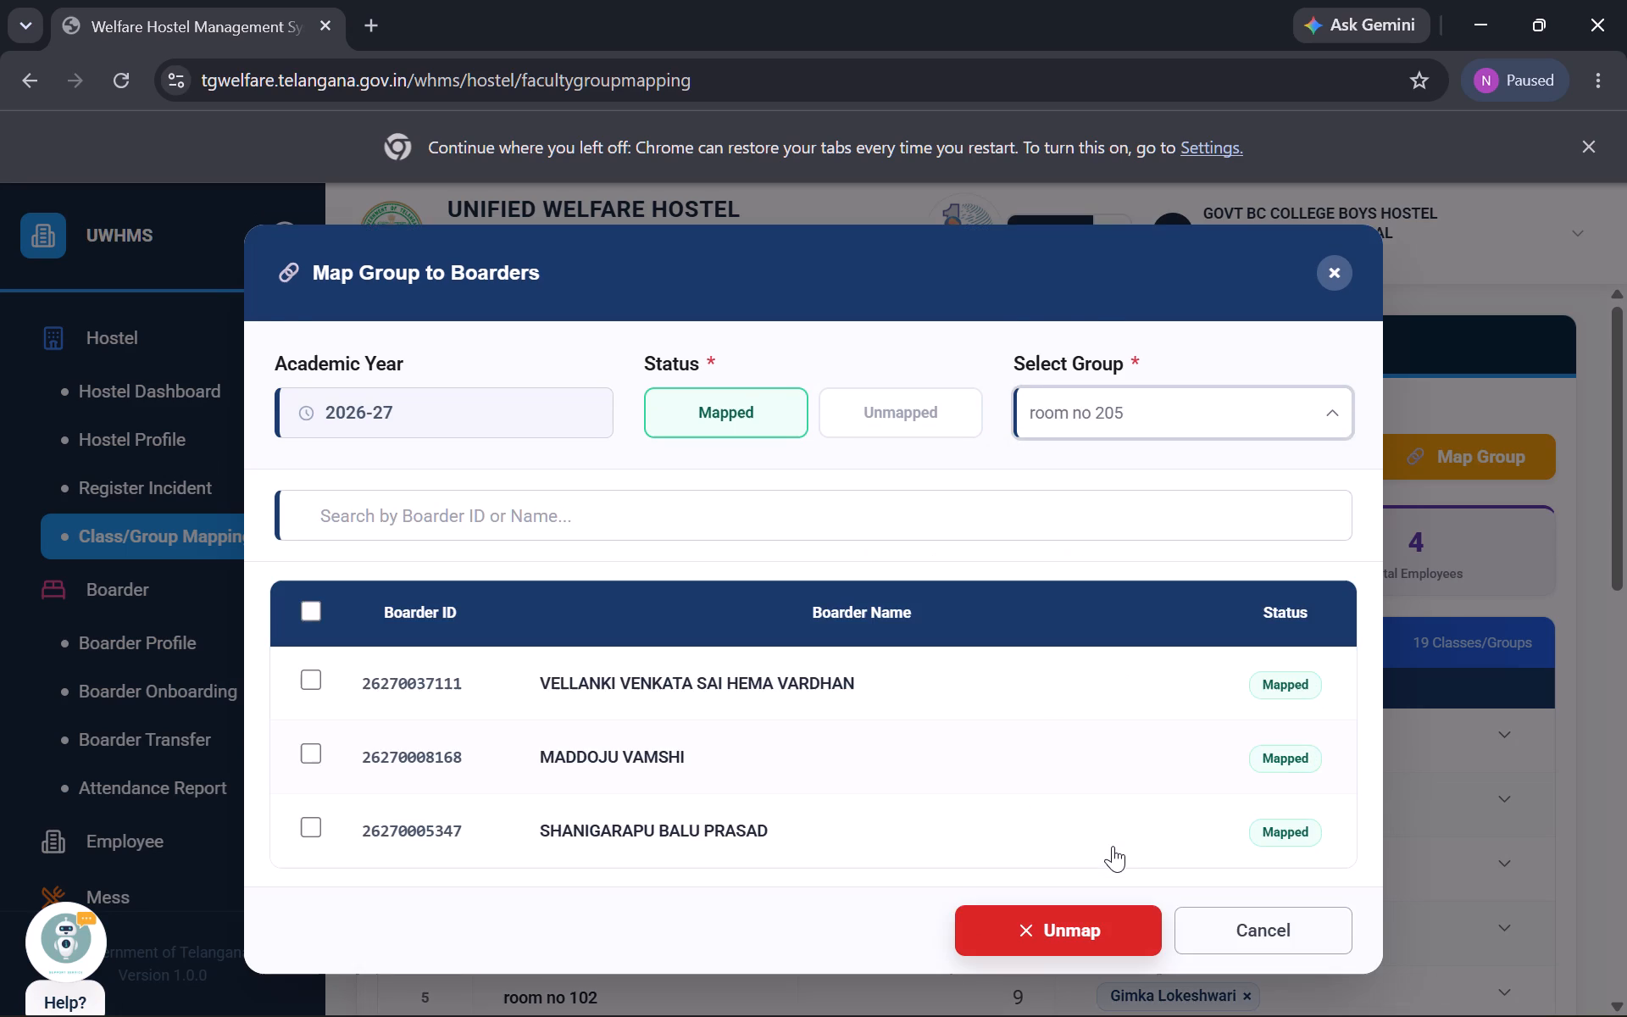
click(924, 404)
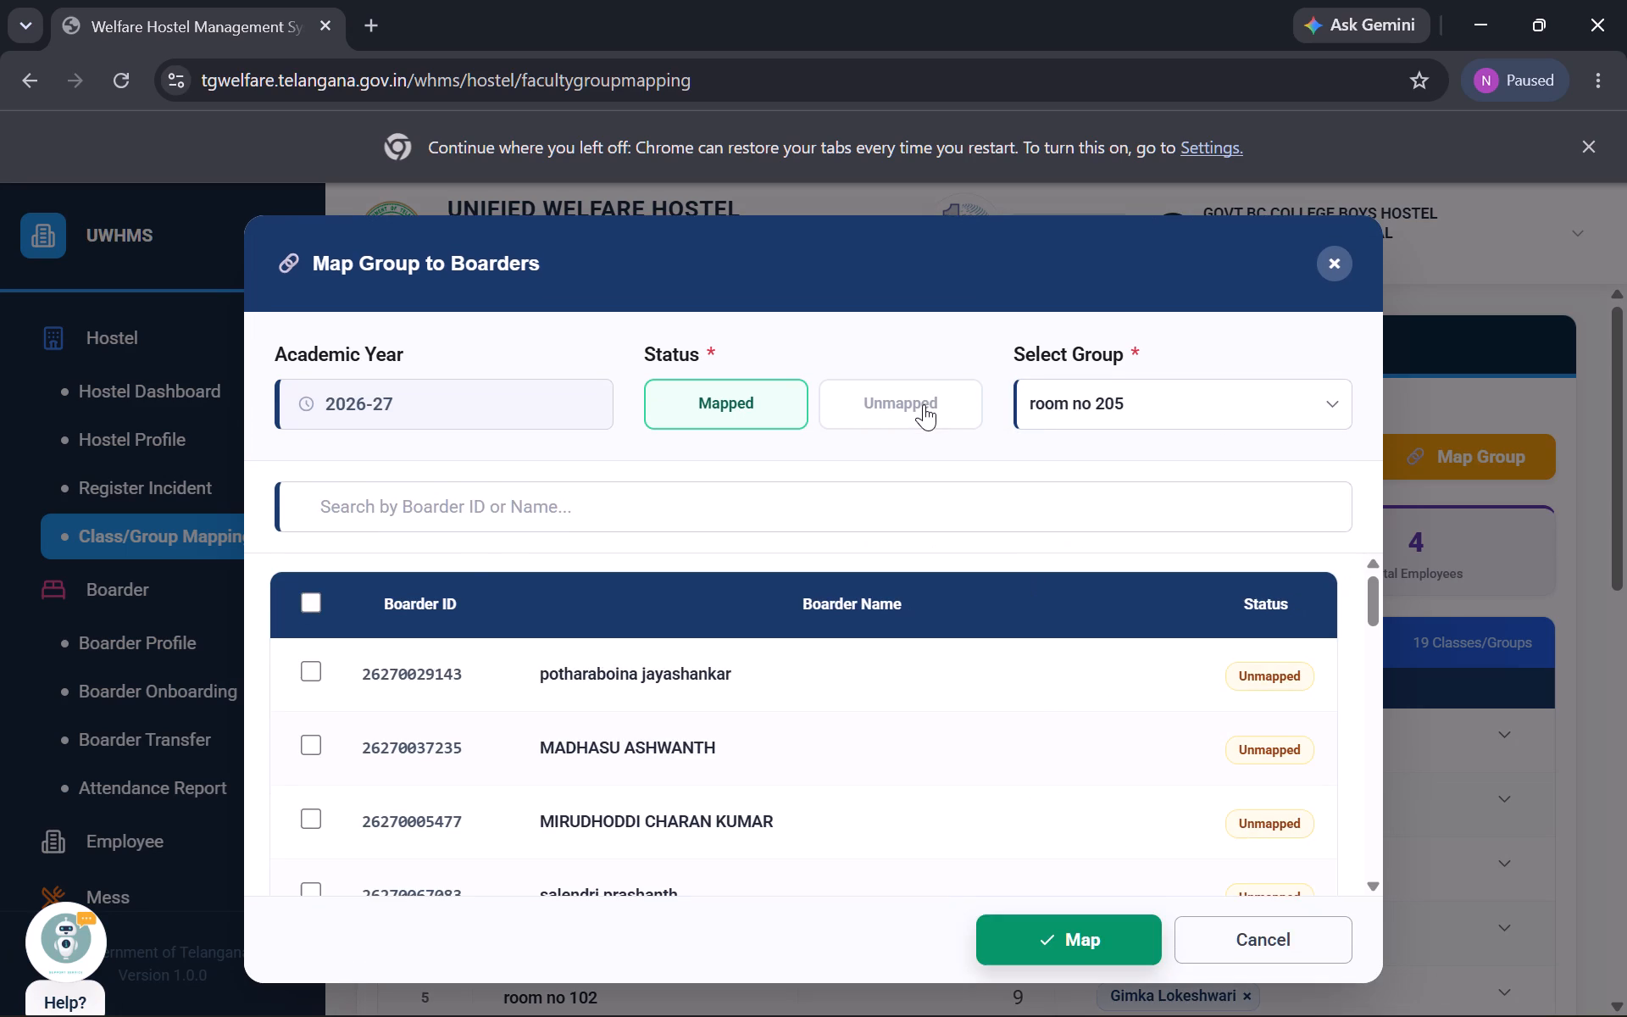
click(408, 506)
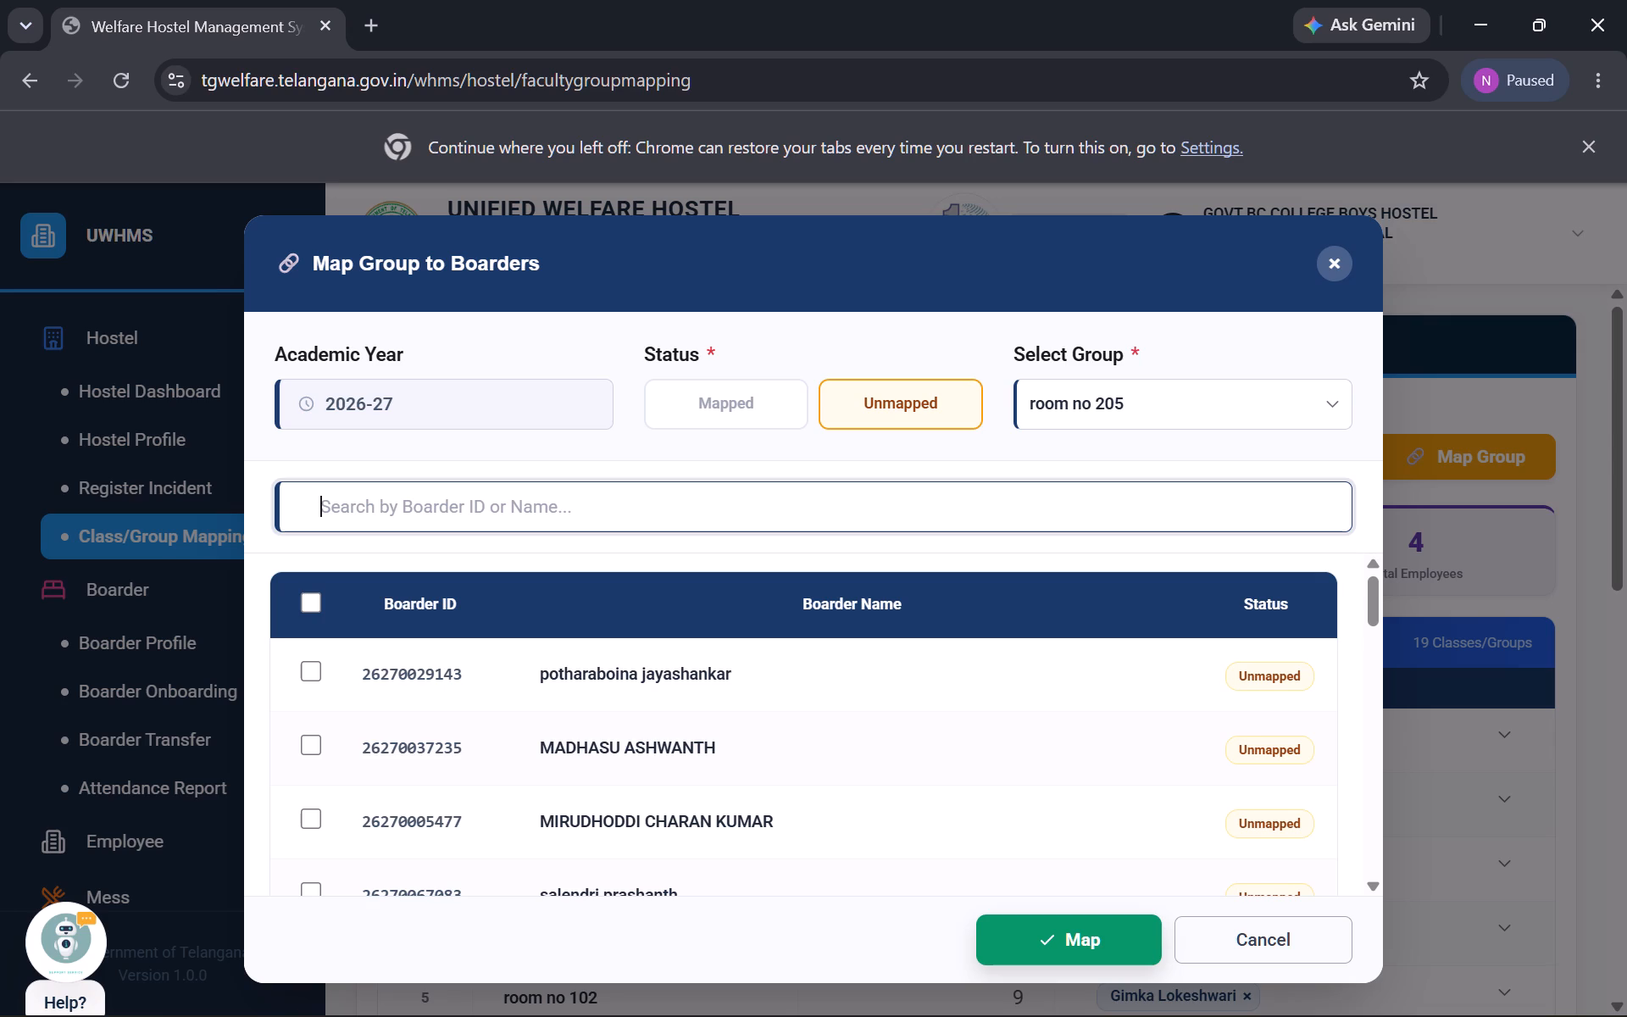
text(ra)
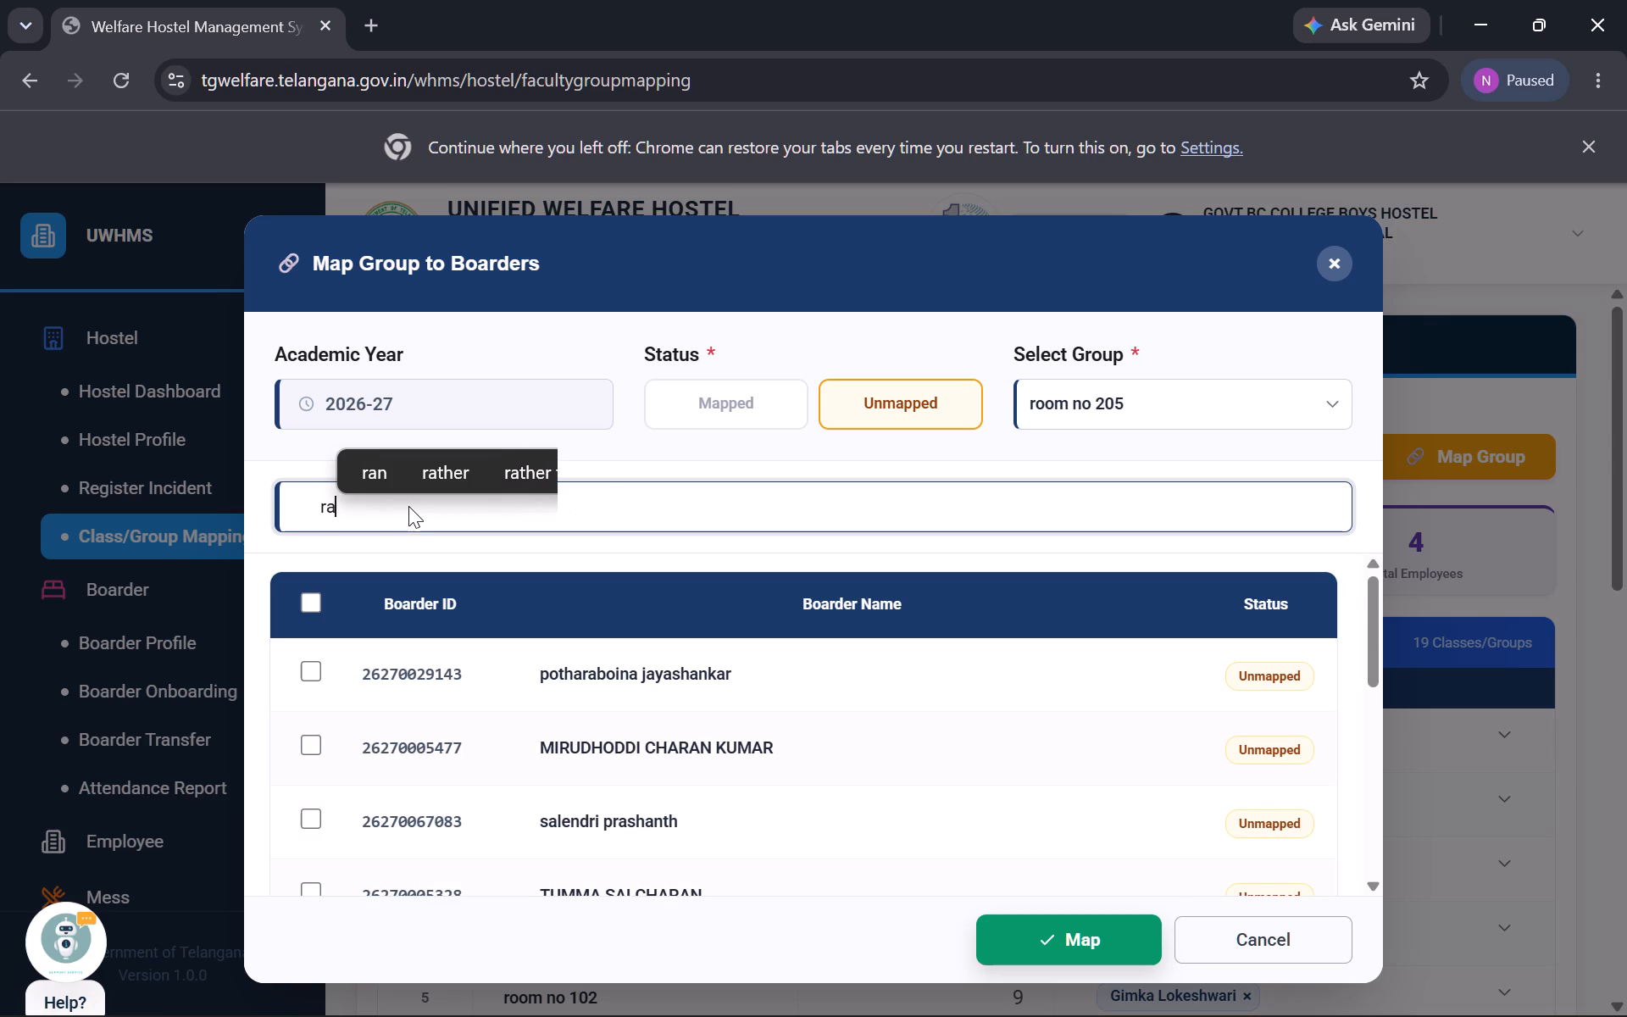
text(ke)
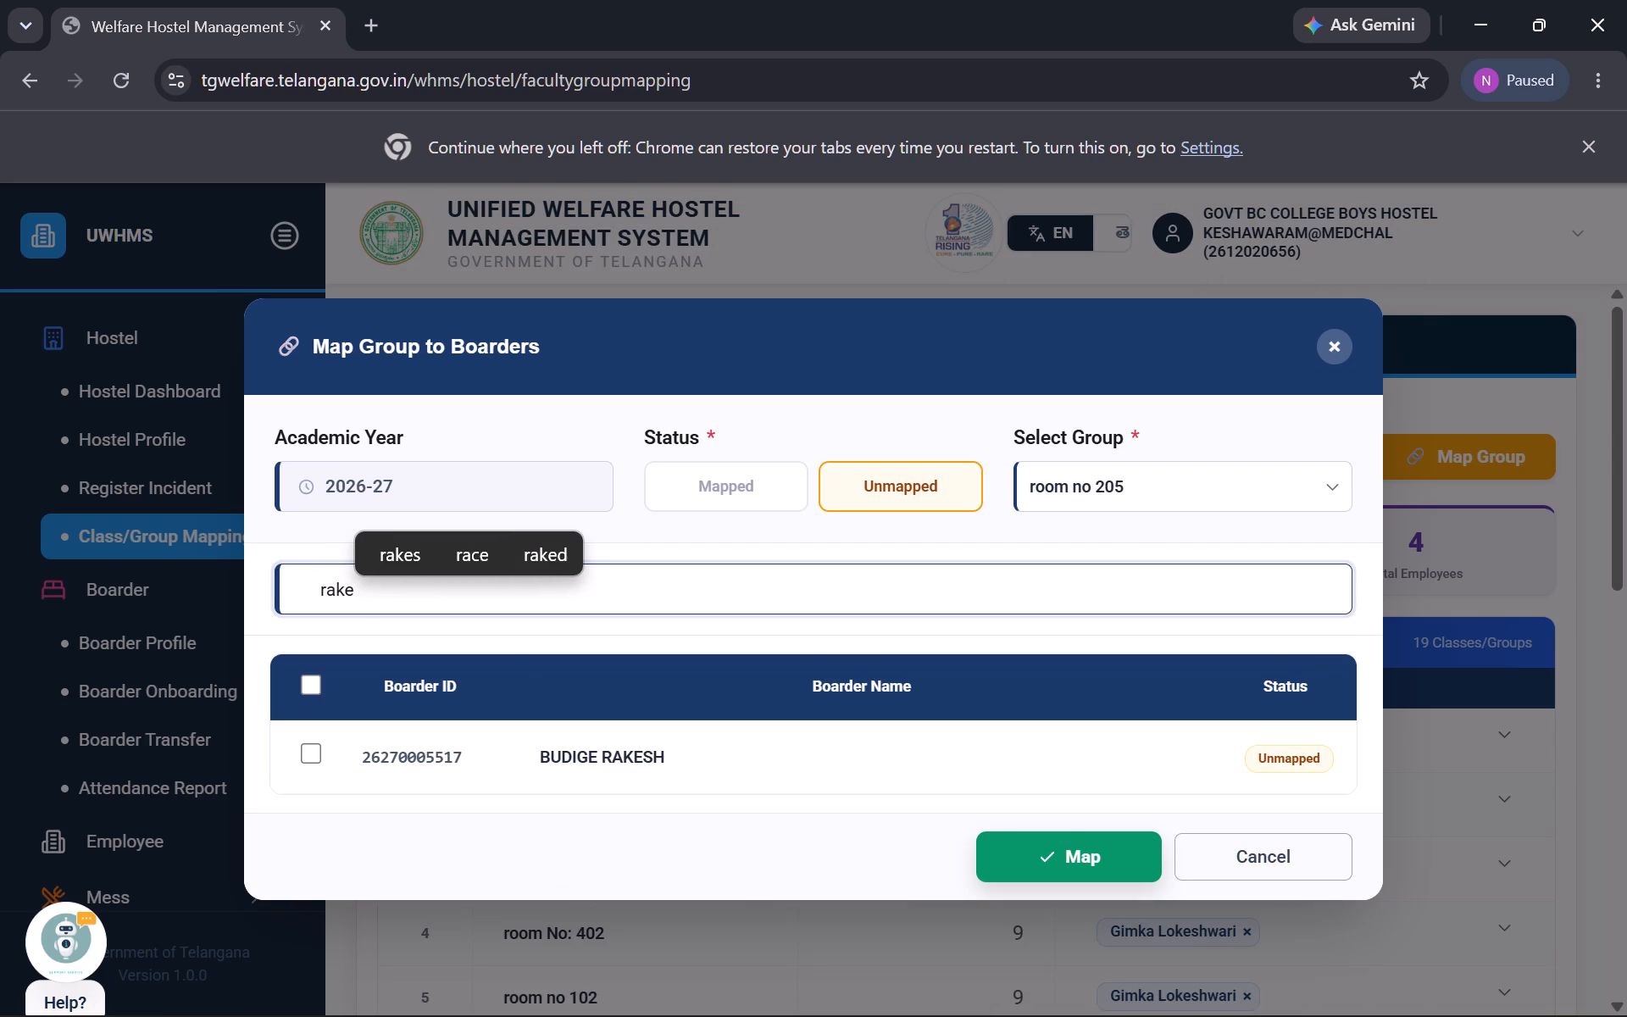
click(304, 753)
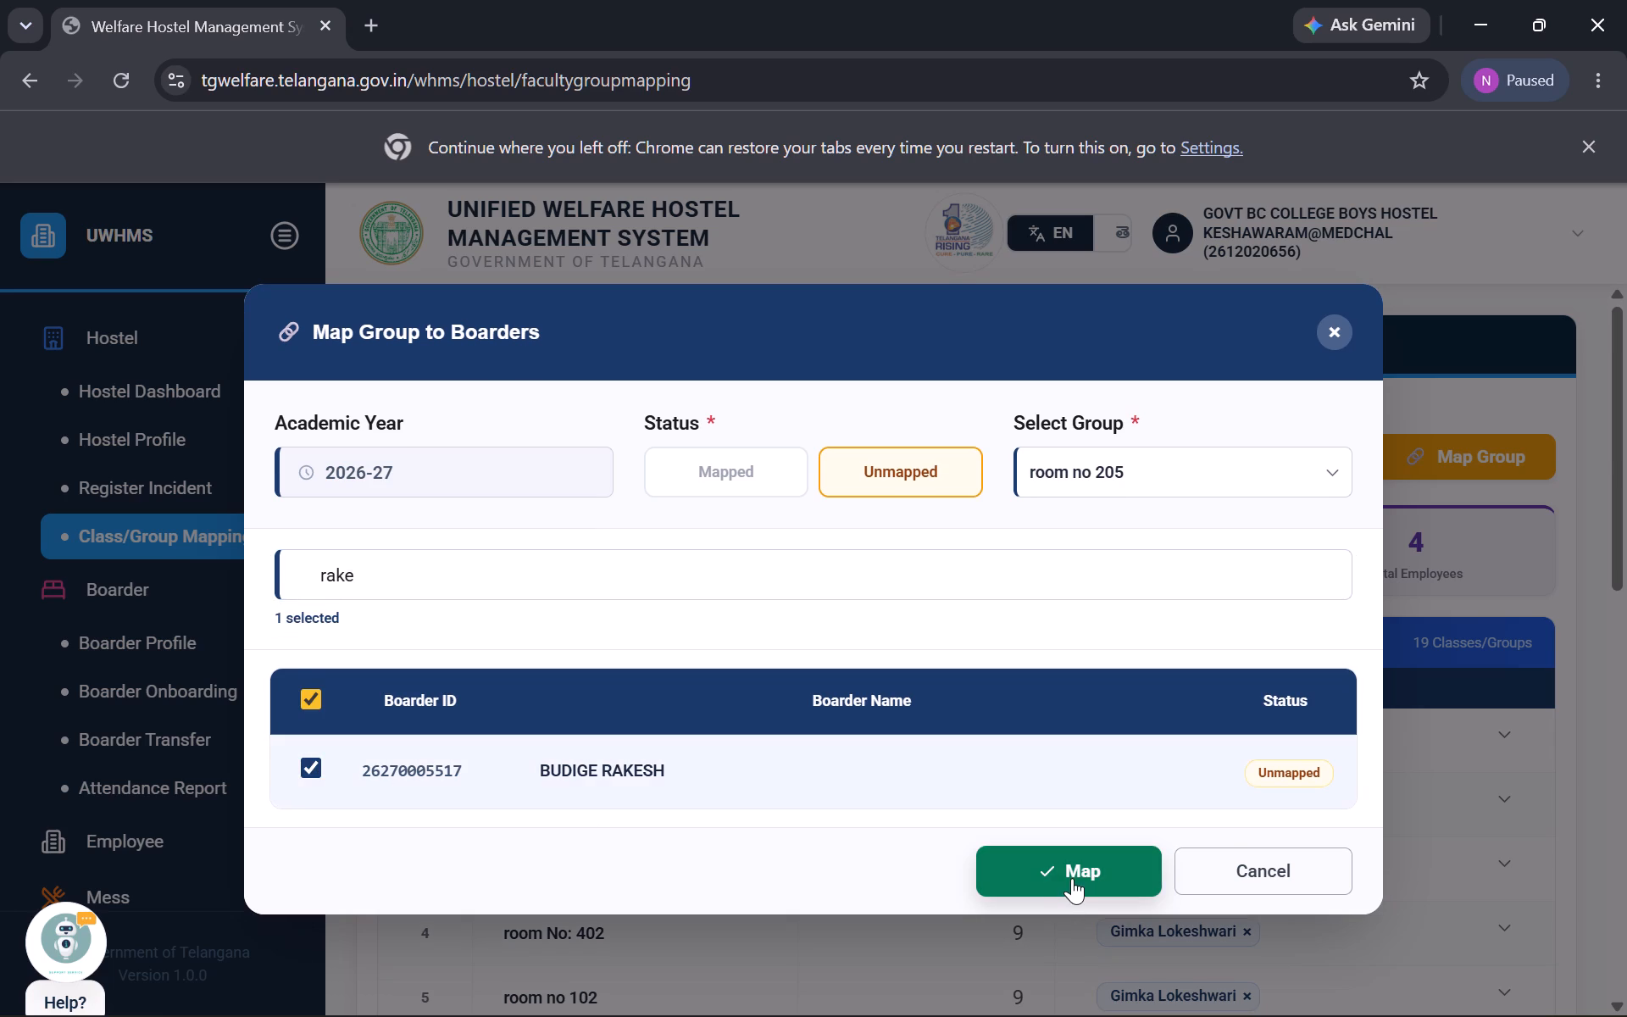
click(1072, 876)
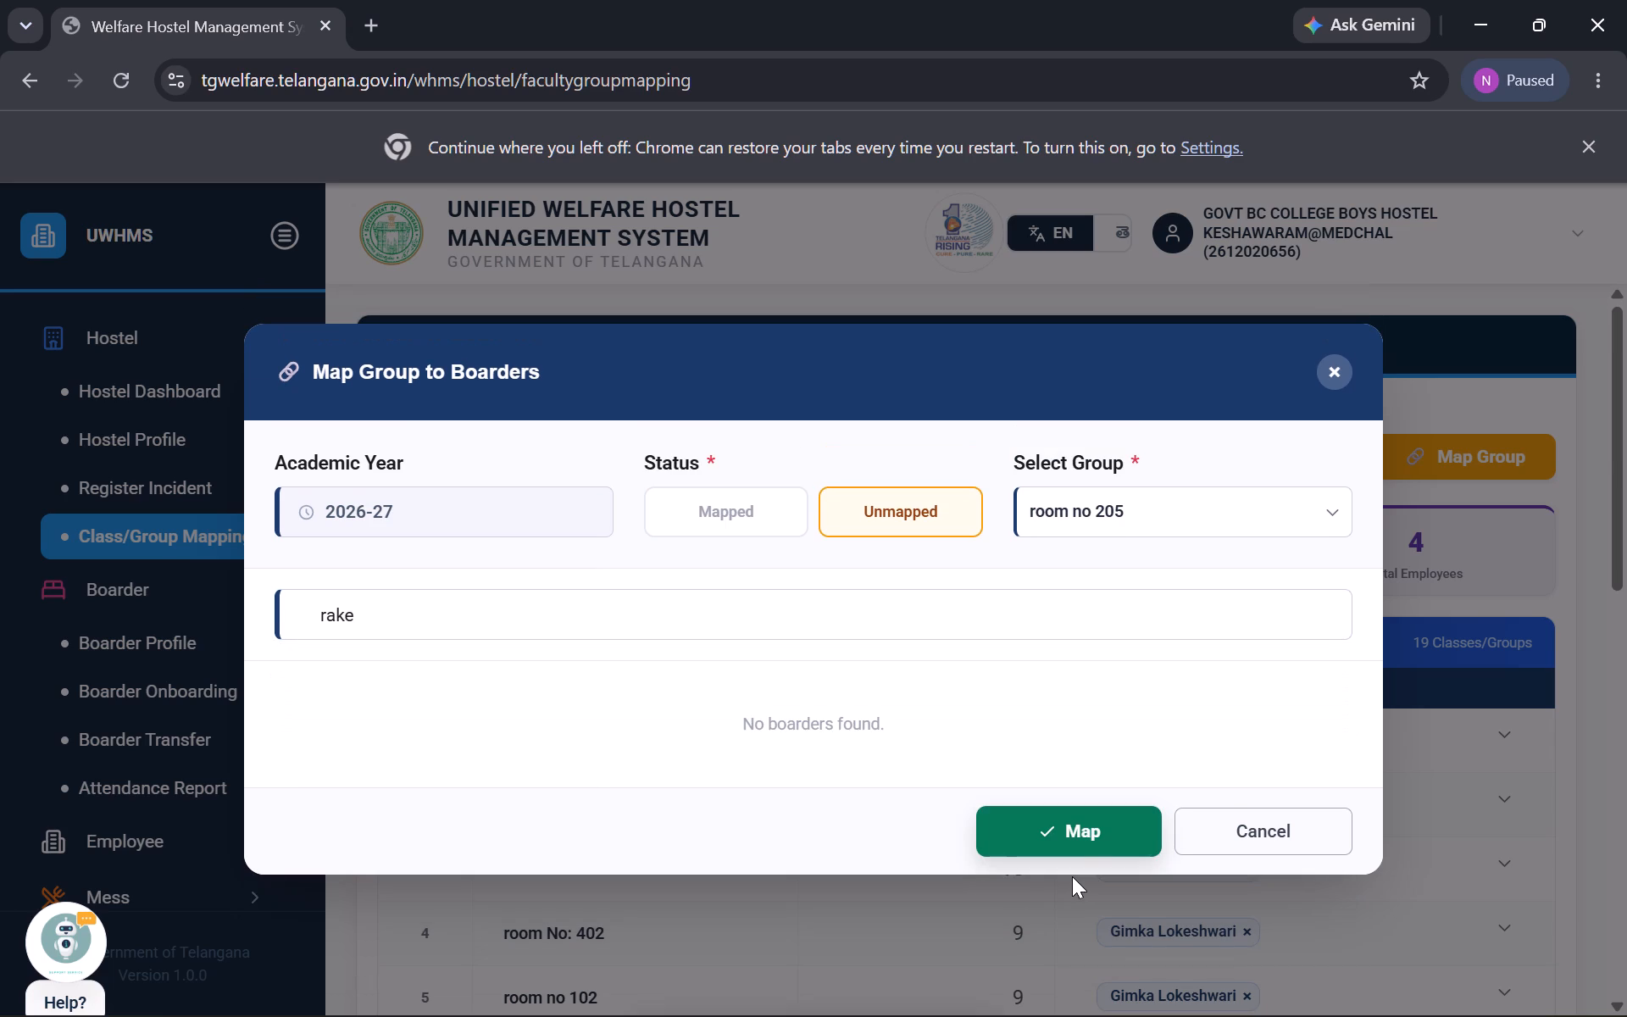
click(1082, 830)
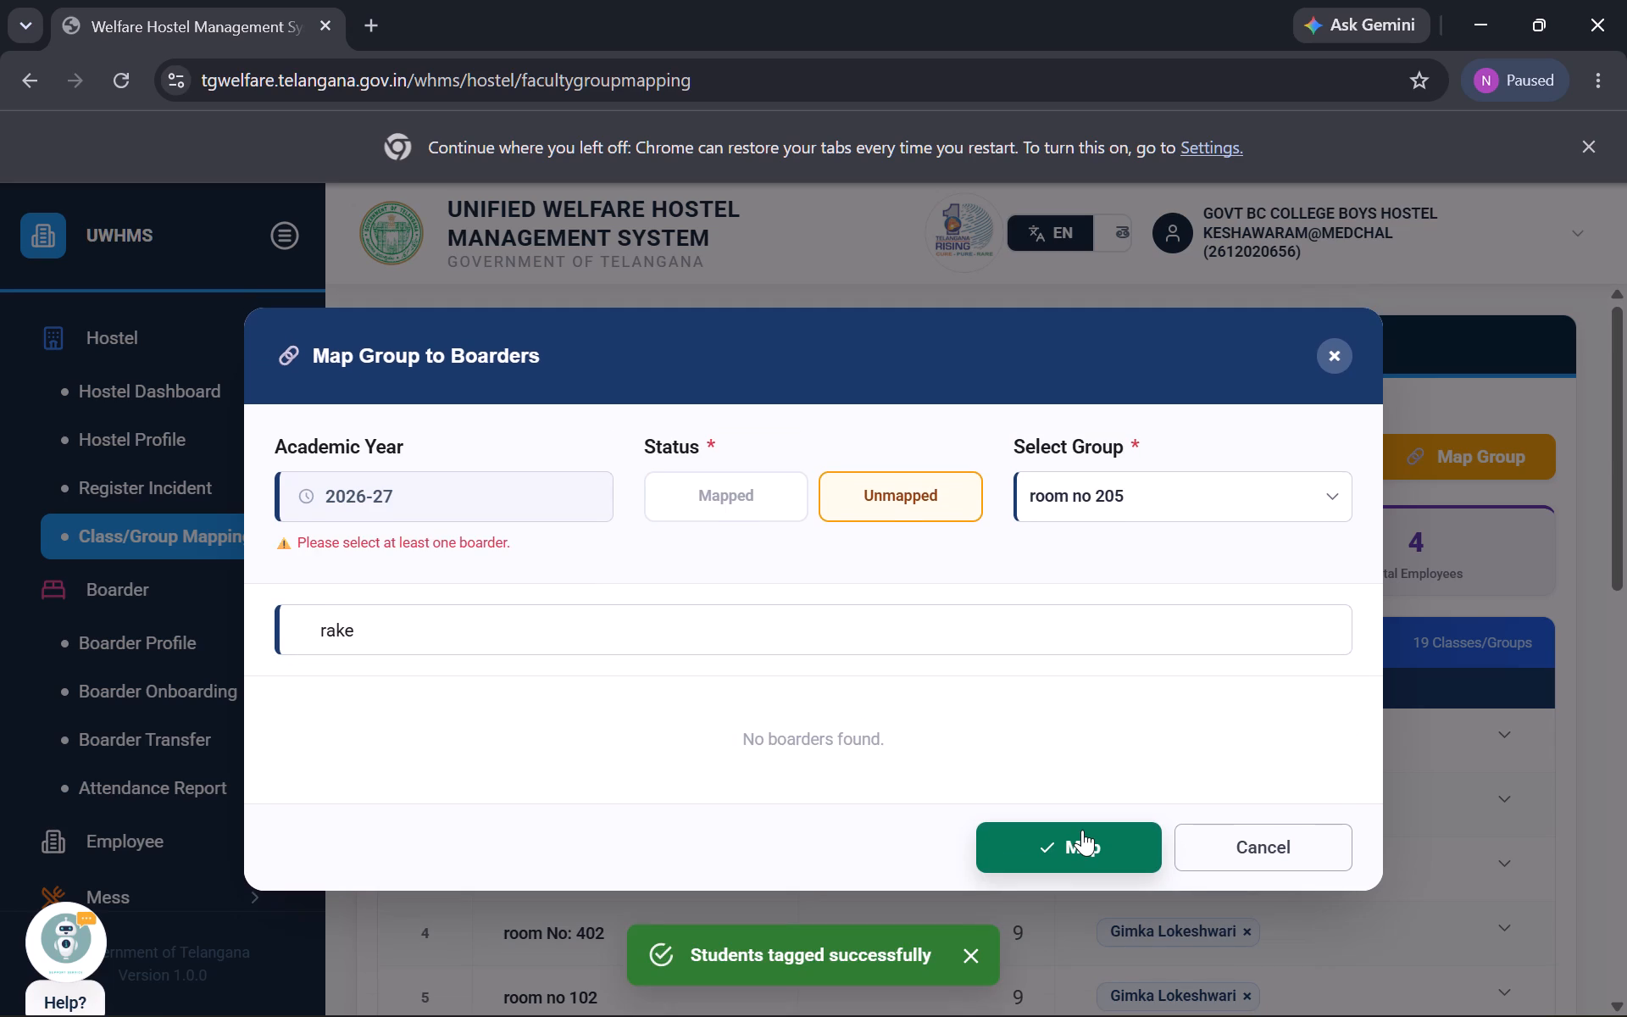
click(1319, 356)
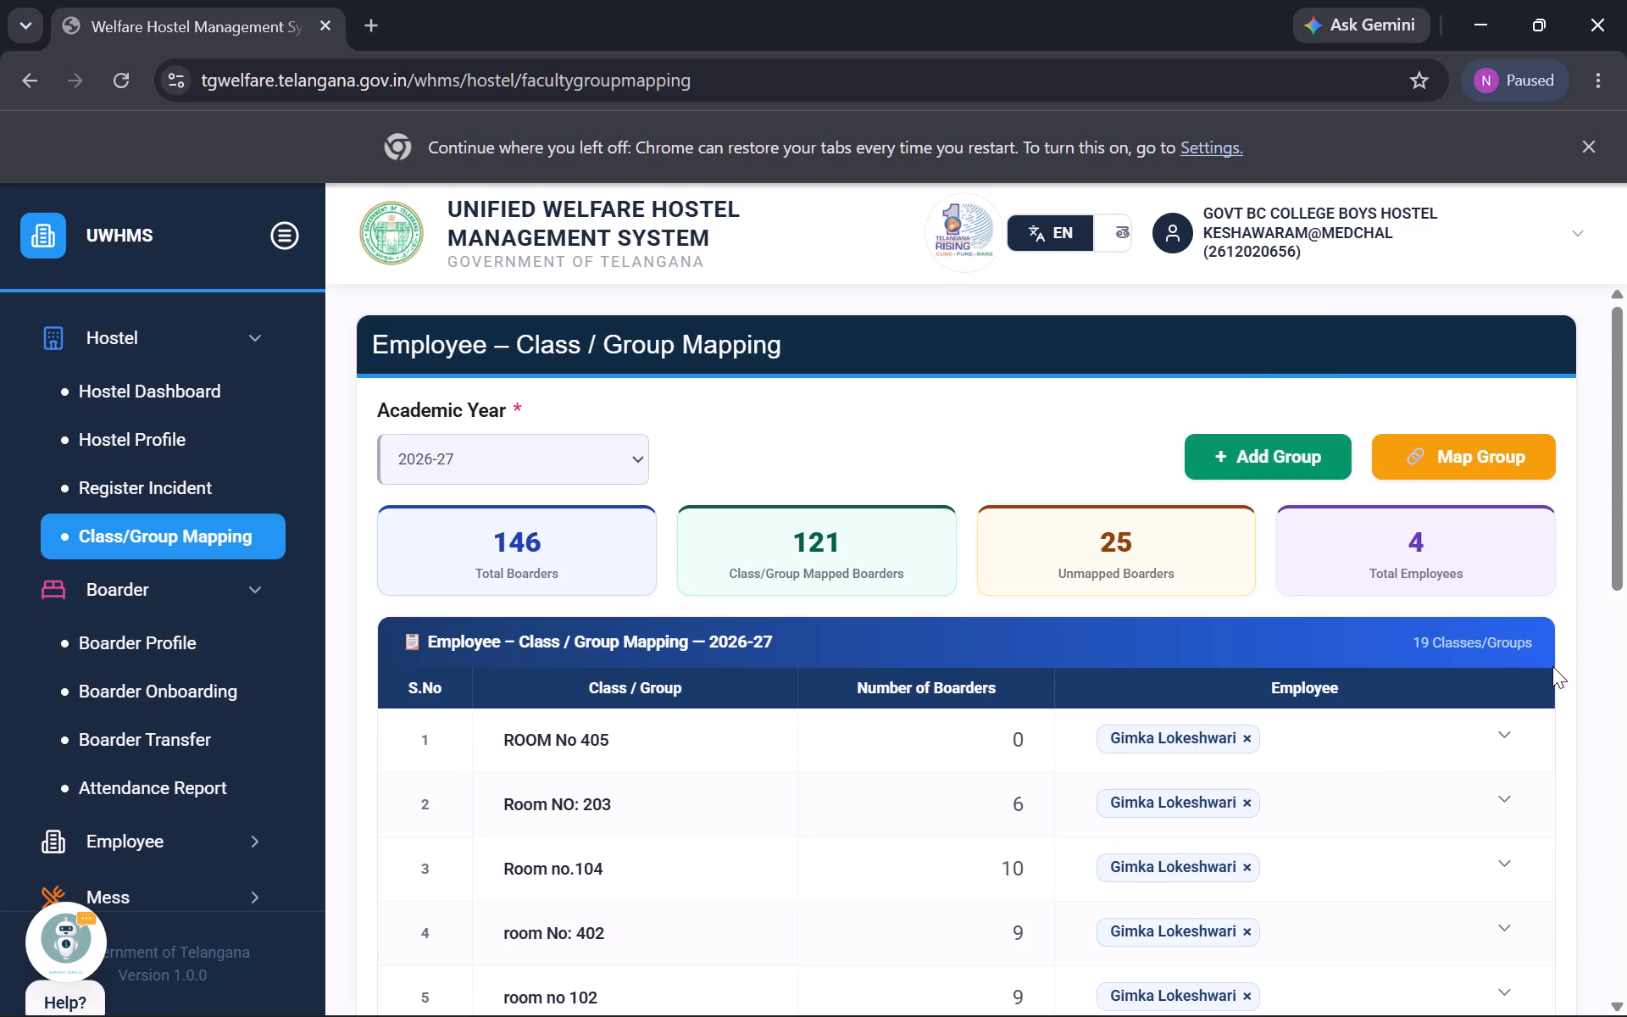
Select for room no 403 the same employee who is assigned to the neighbouring room groups.
double_click(1619, 870)
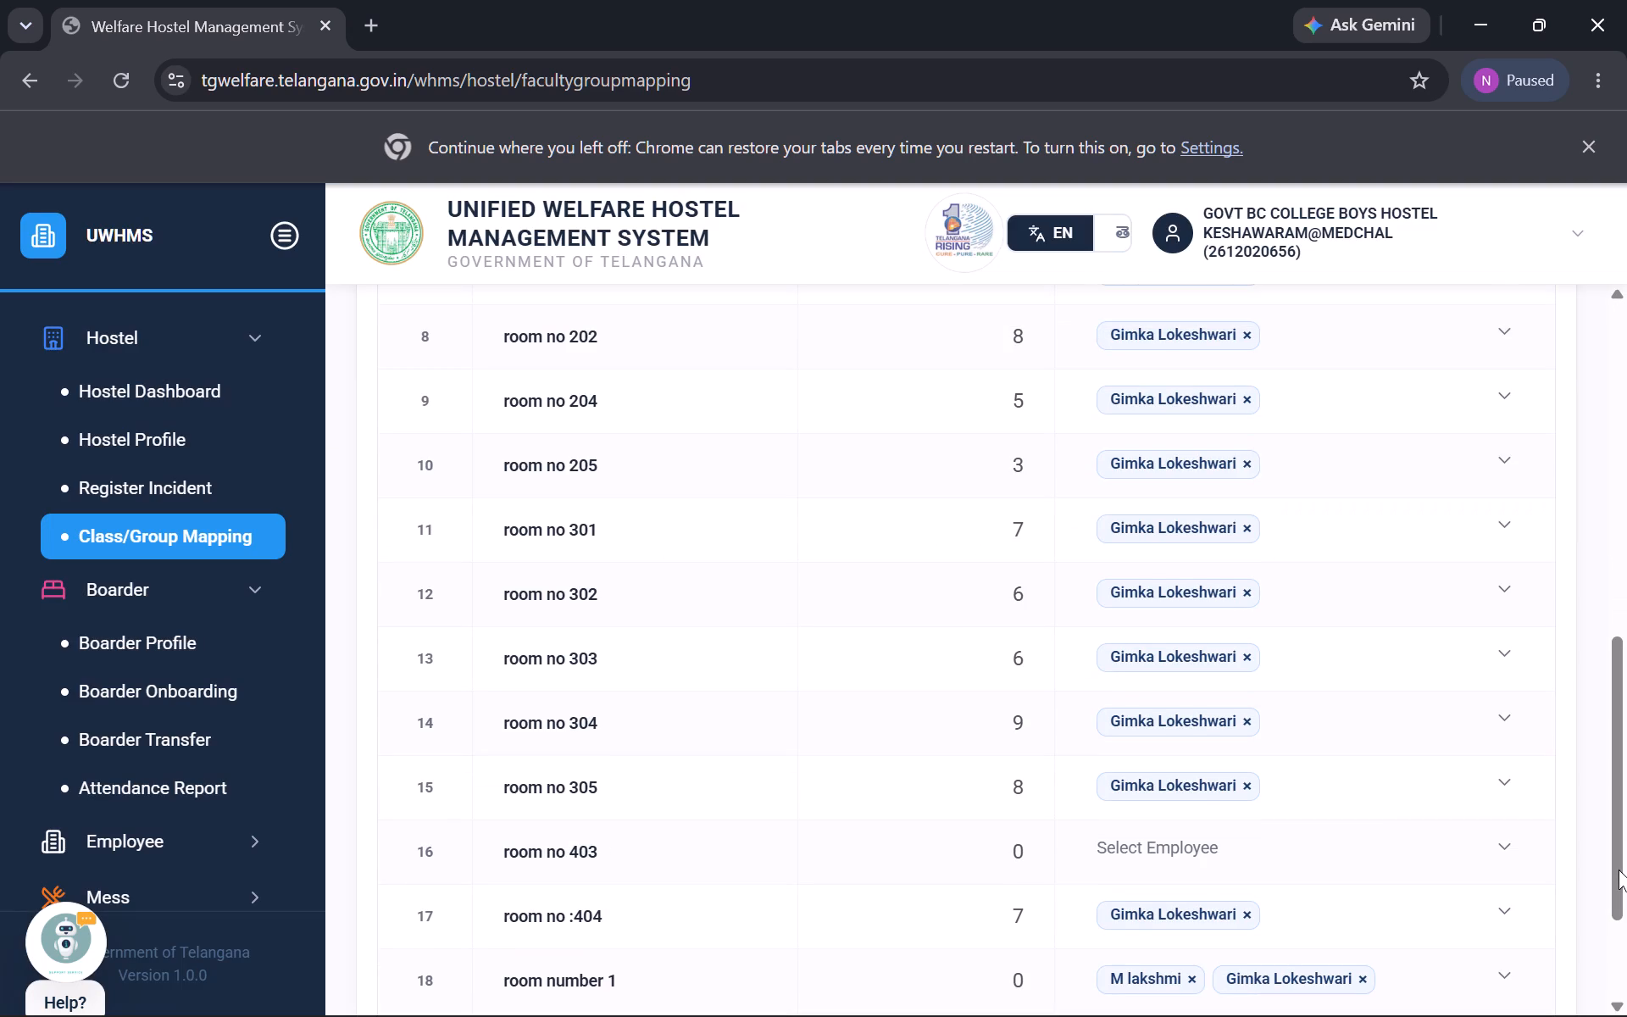
click(1221, 843)
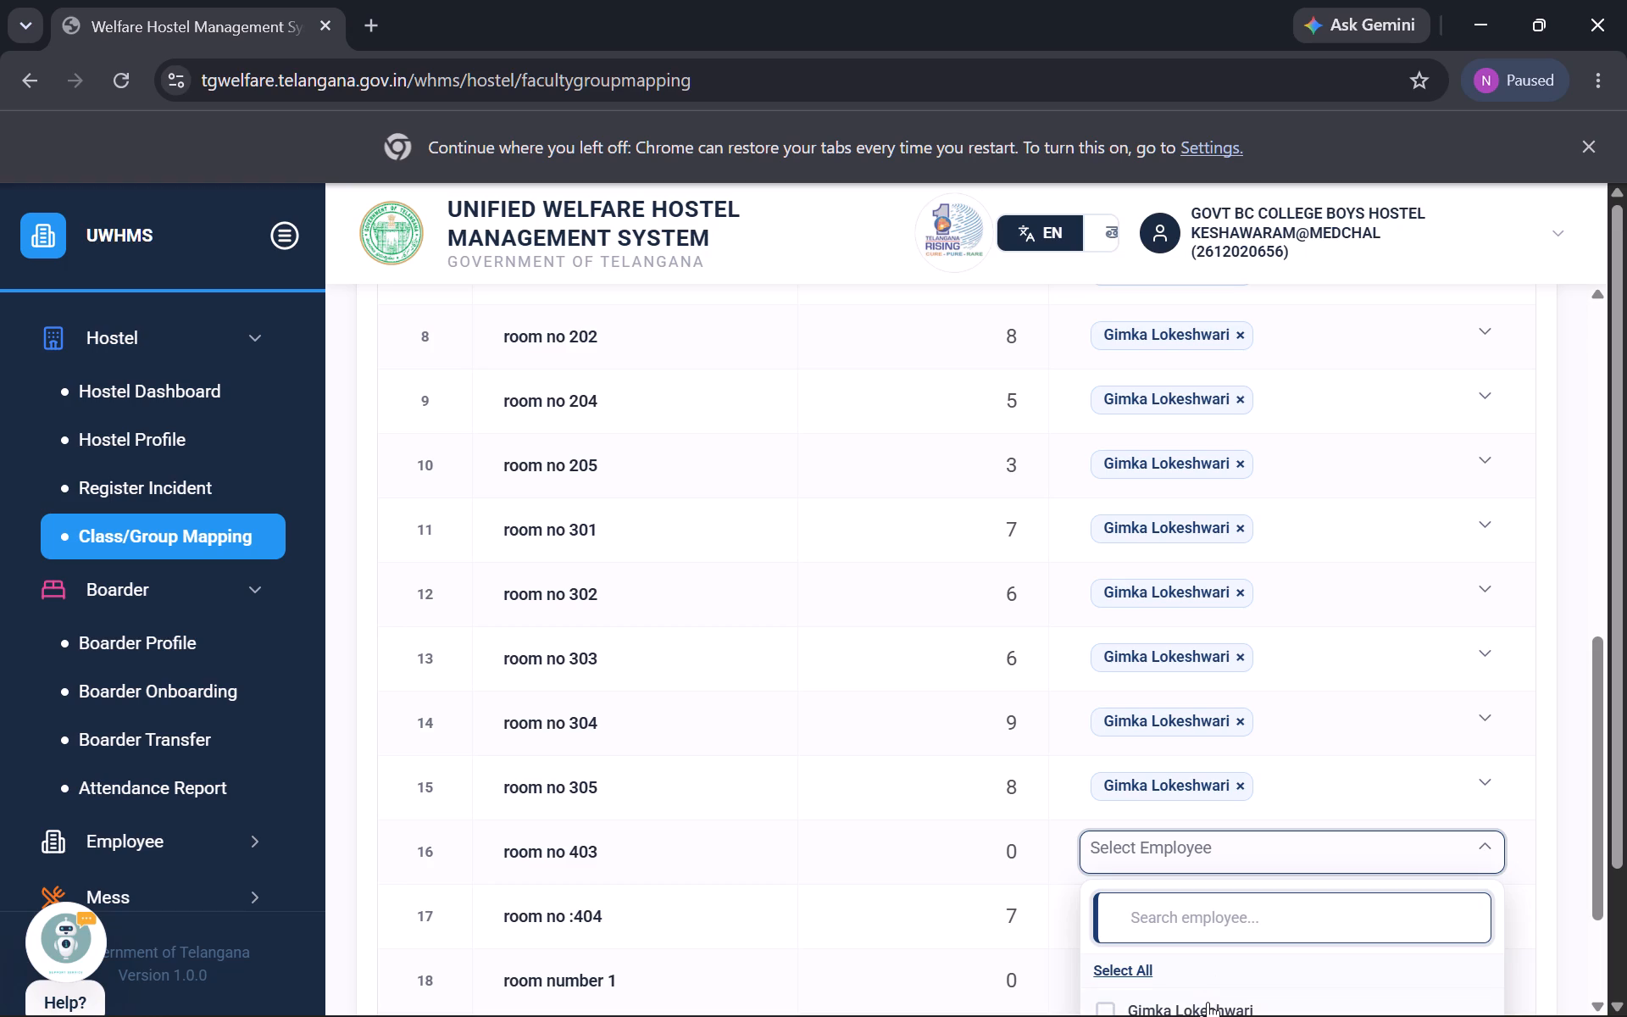
double_click(1208, 1002)
click(1612, 969)
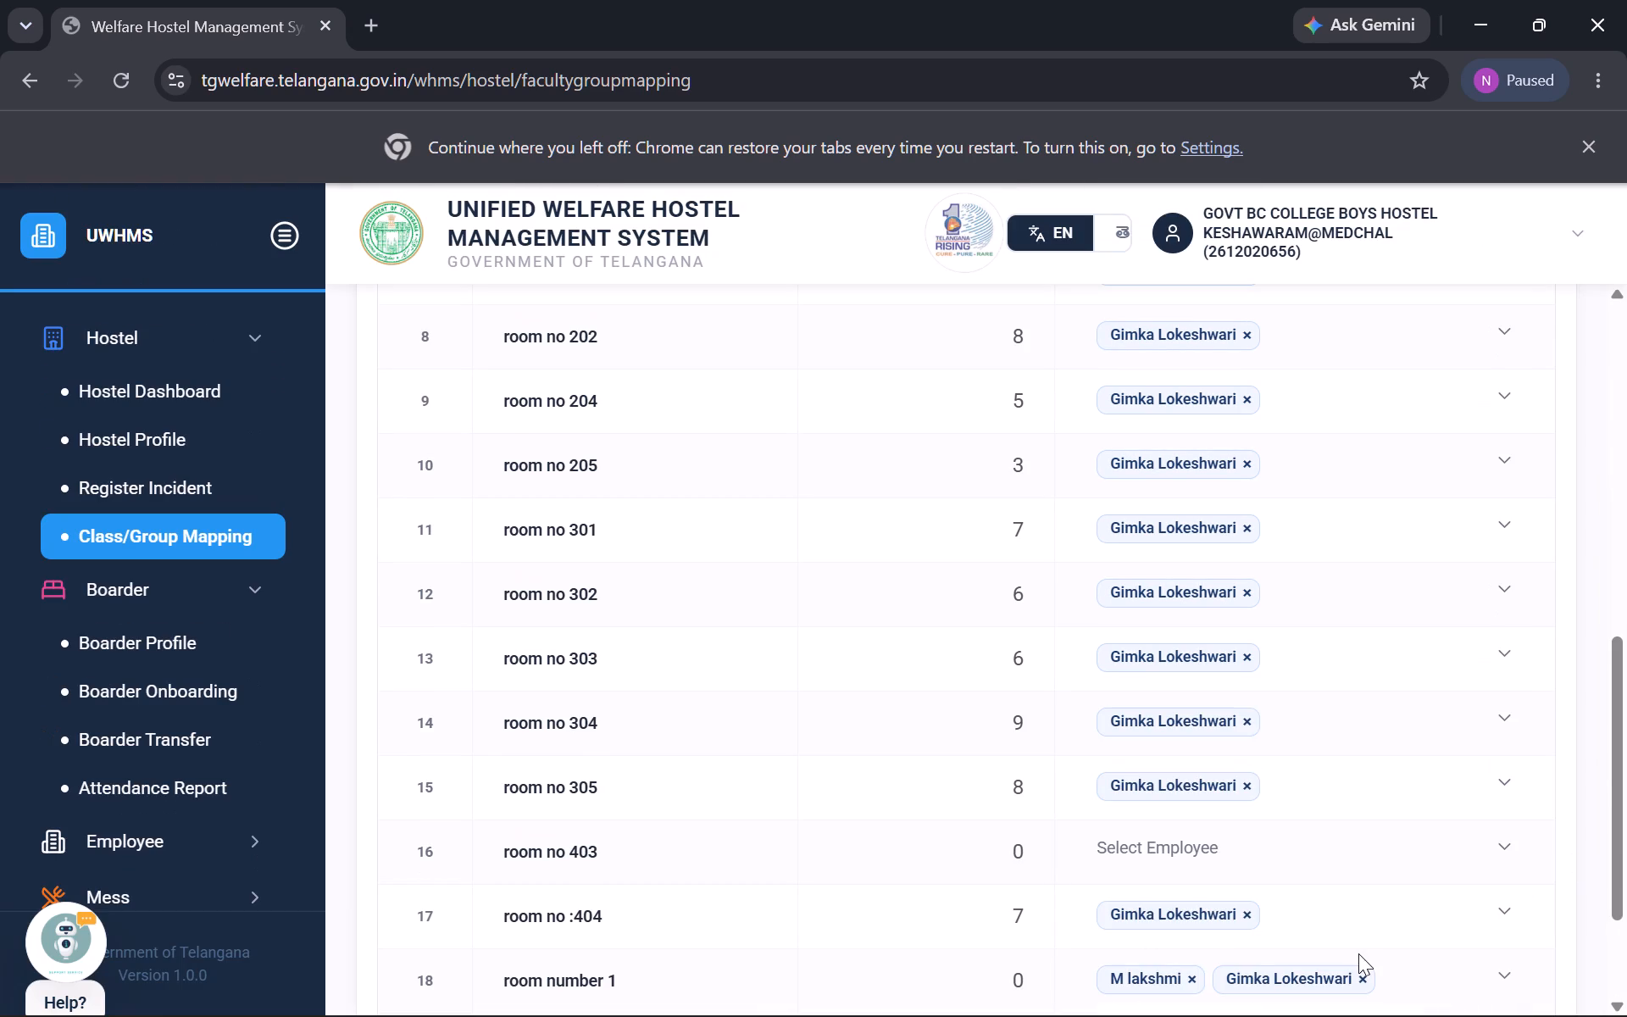
click(1272, 855)
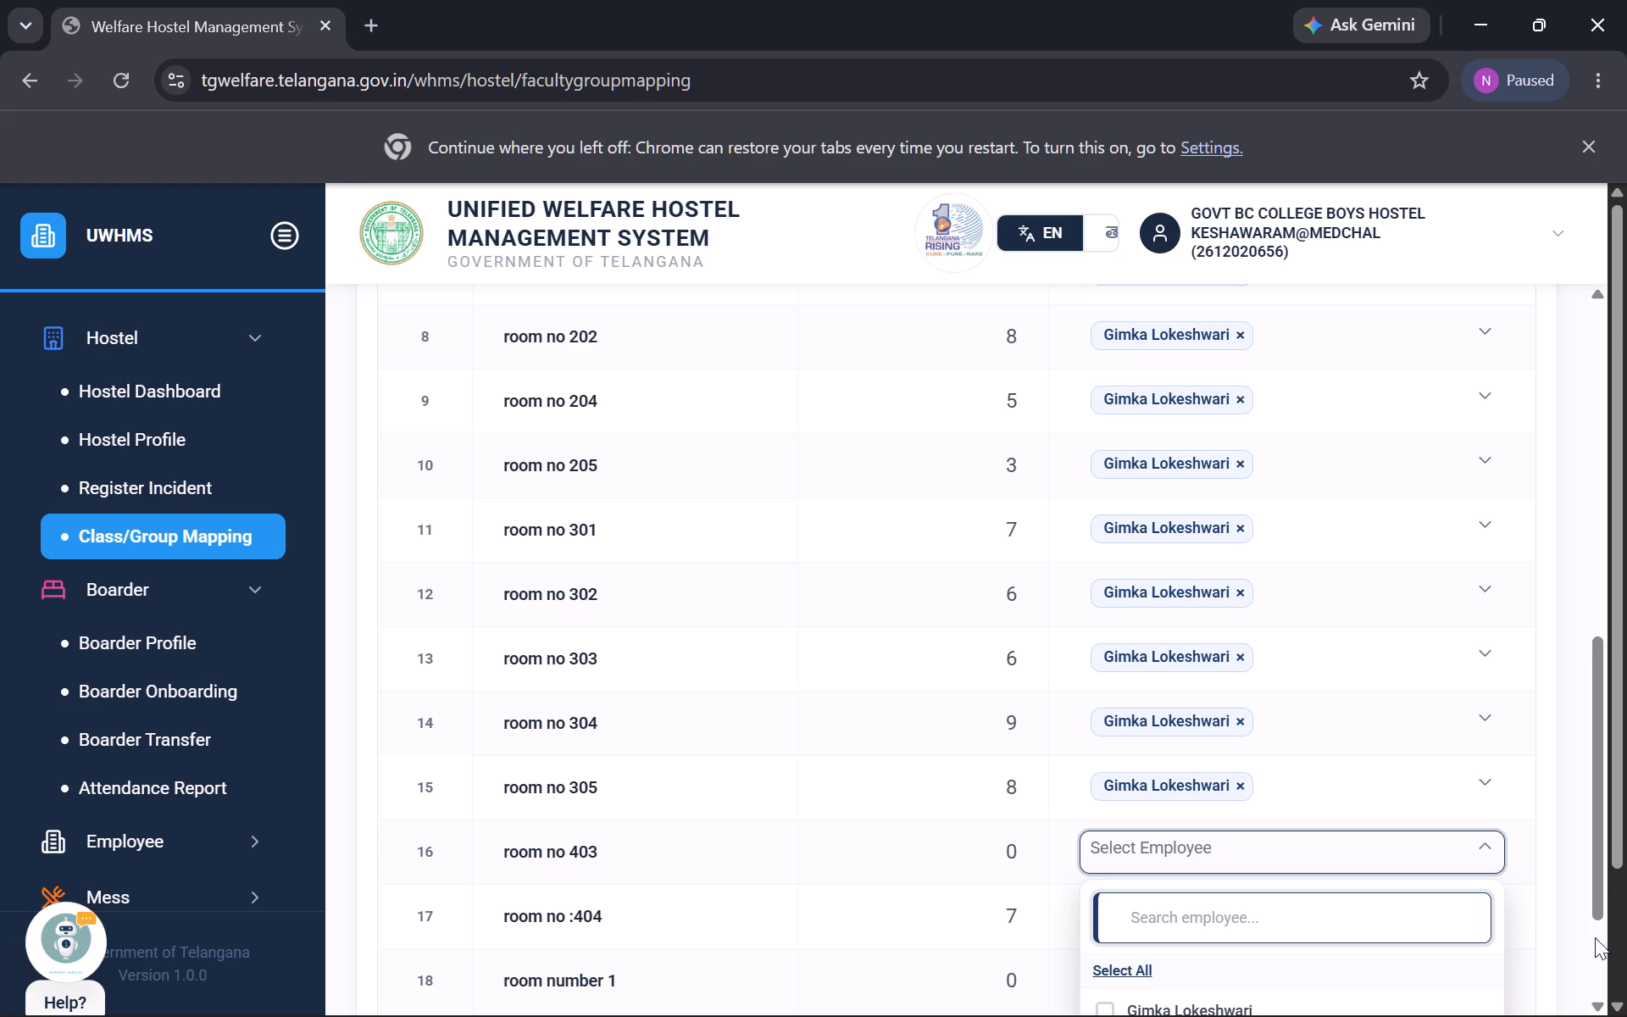
click(1621, 944)
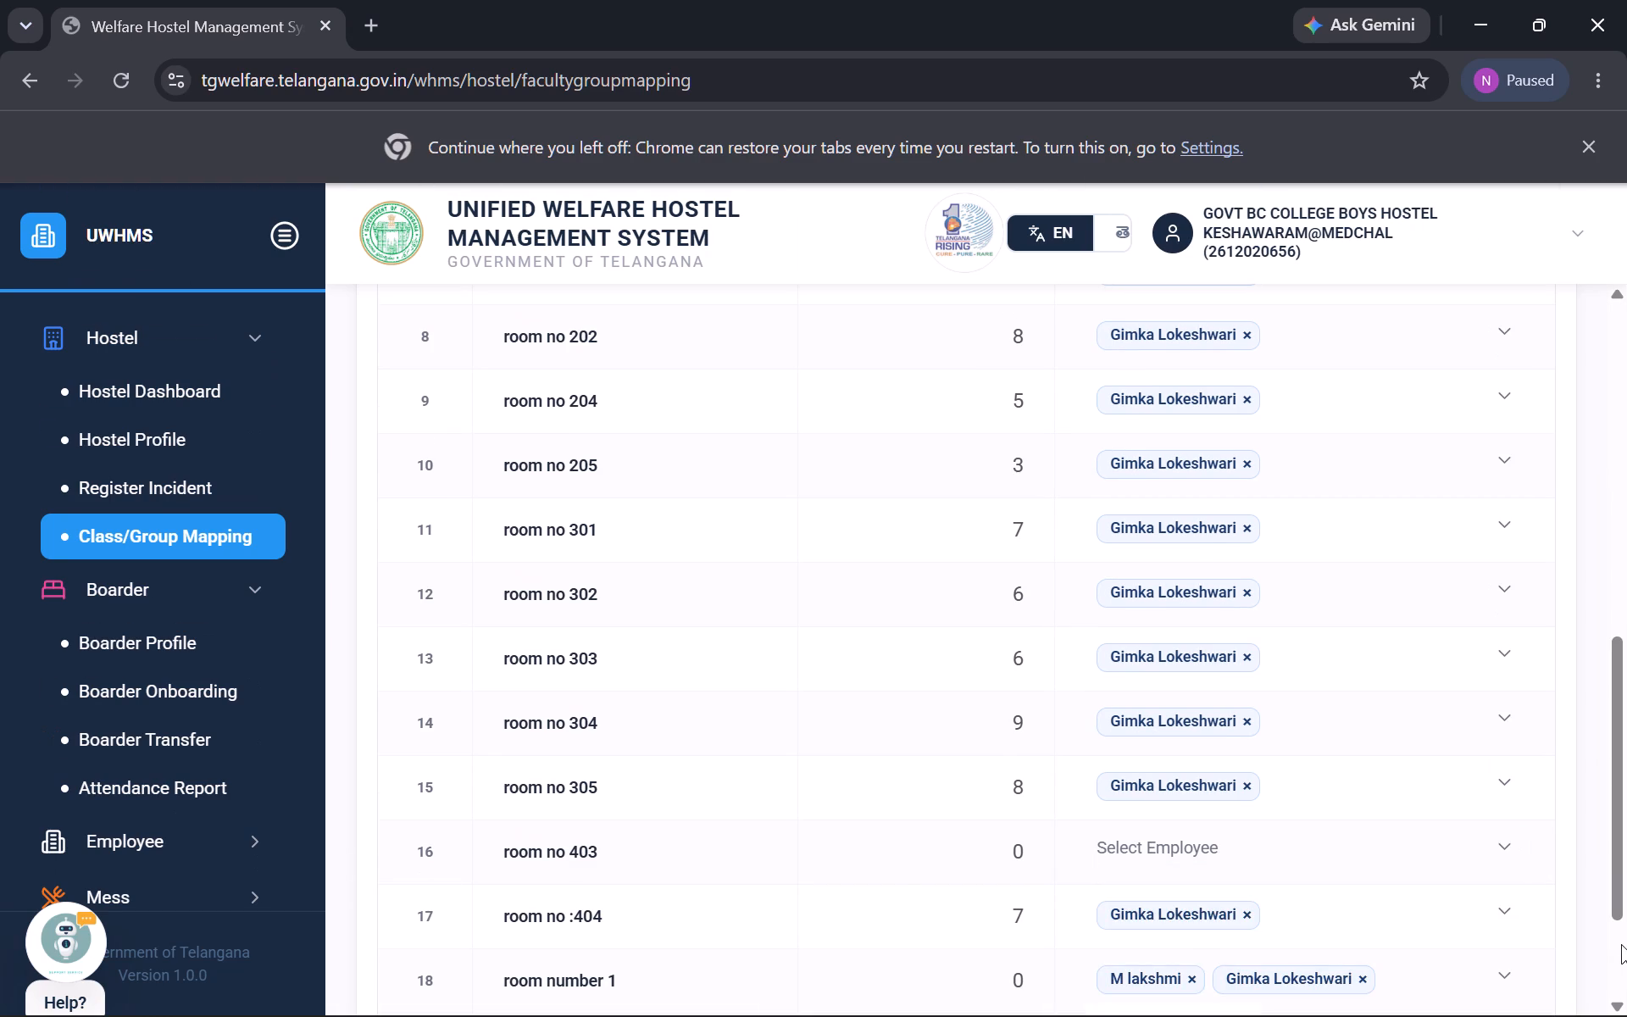
click(1285, 855)
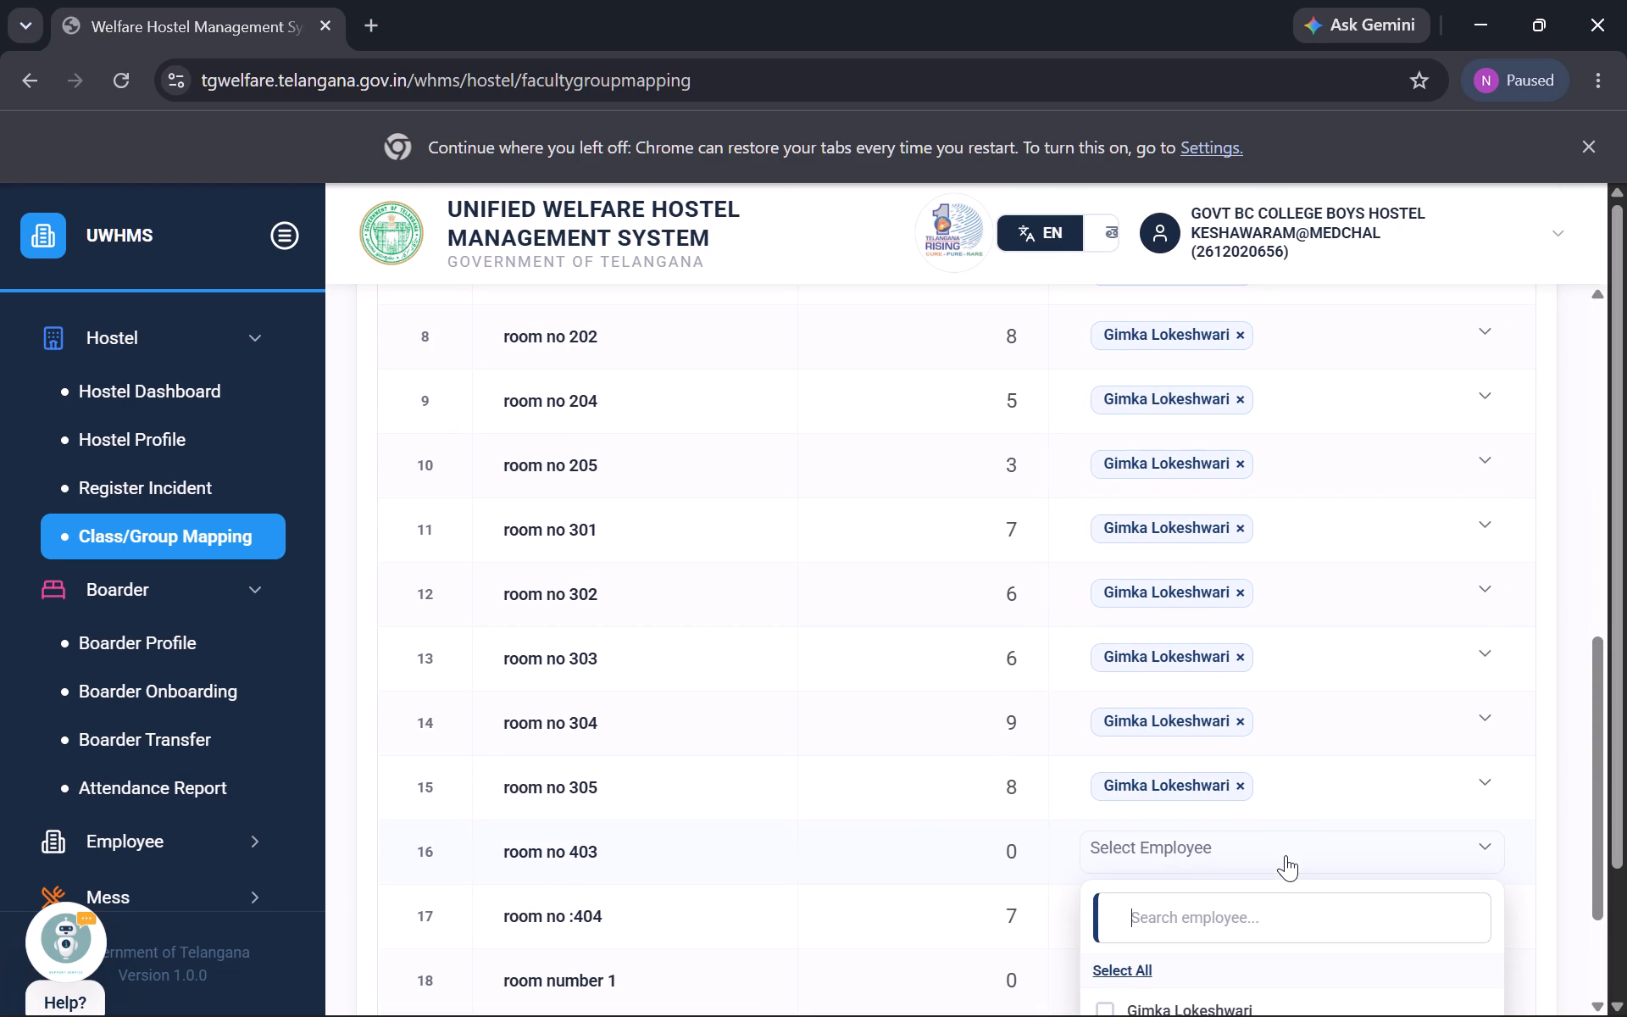
click(1103, 1012)
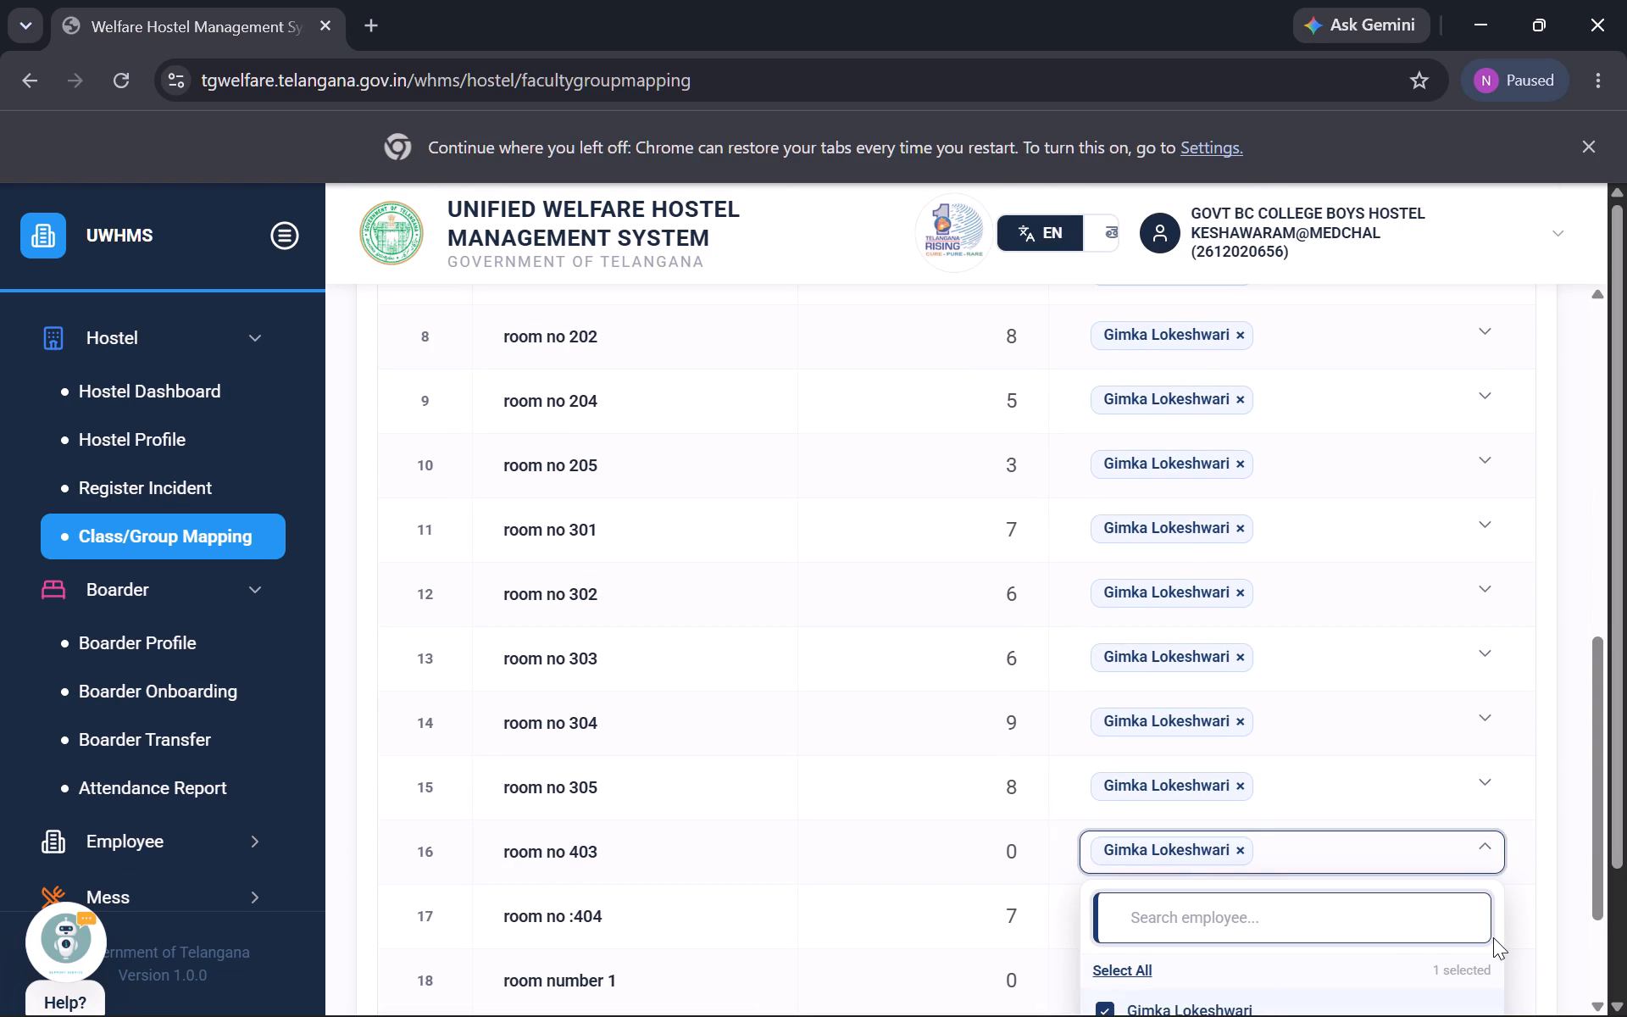
Review the employee assignments of all room groups and submit the employee-to-group mapping for academic year 2026-27.
click(1619, 939)
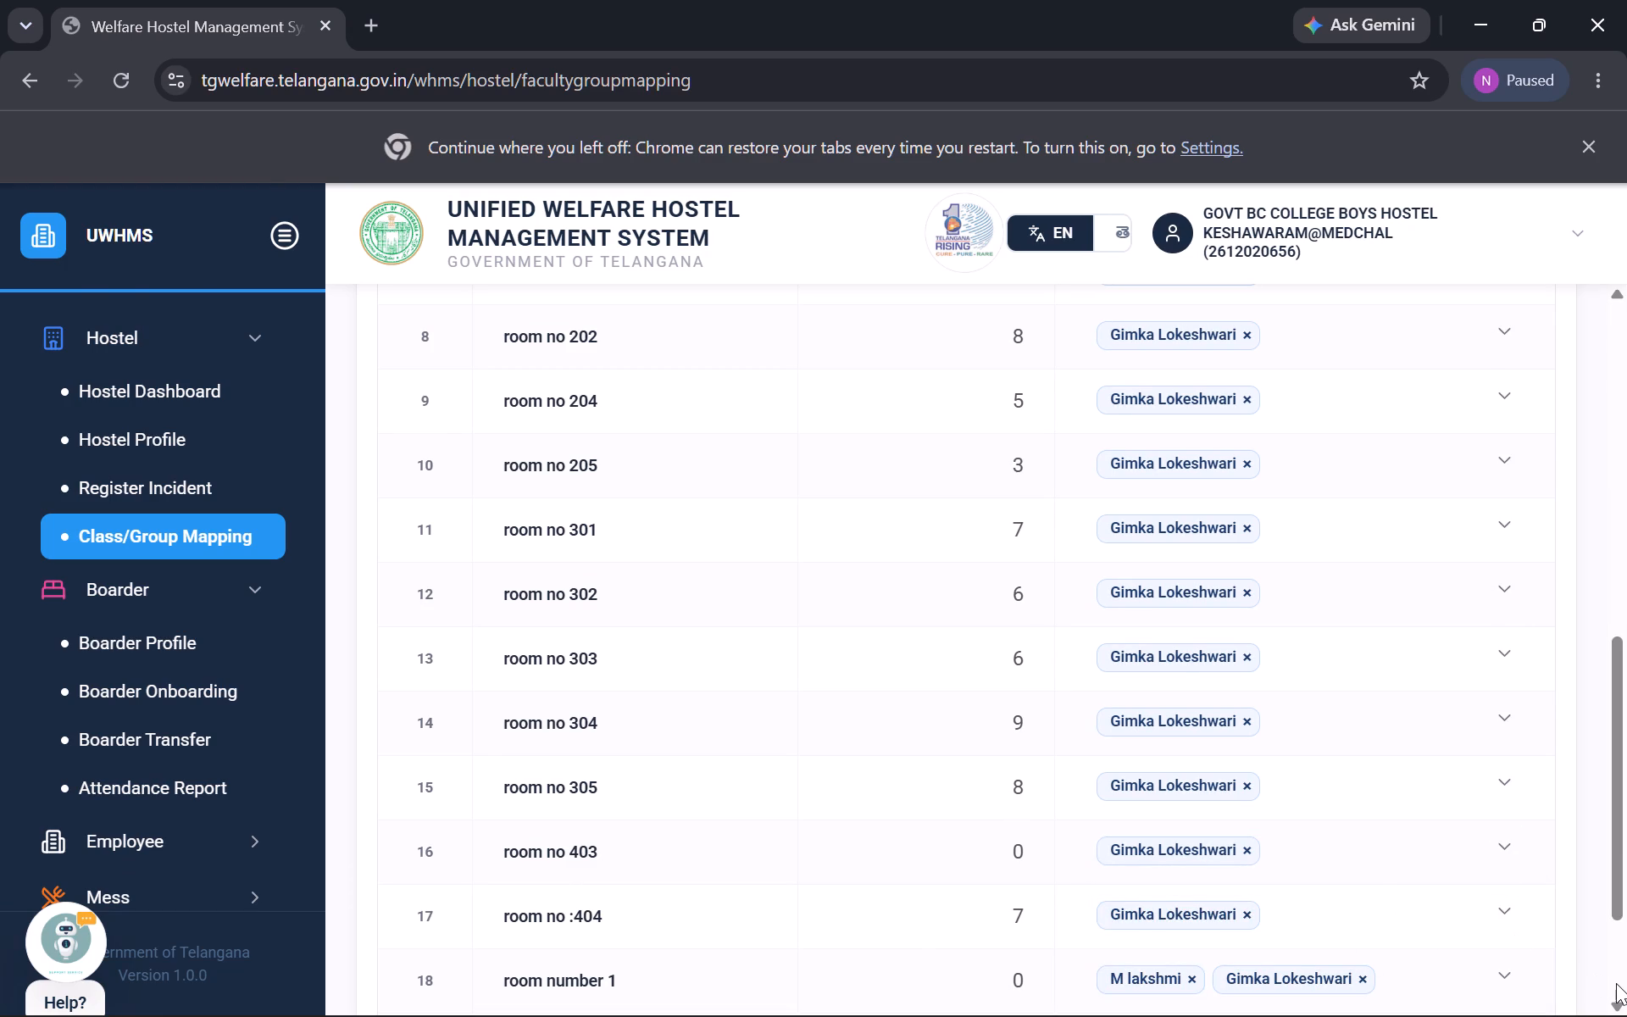
click(1617, 977)
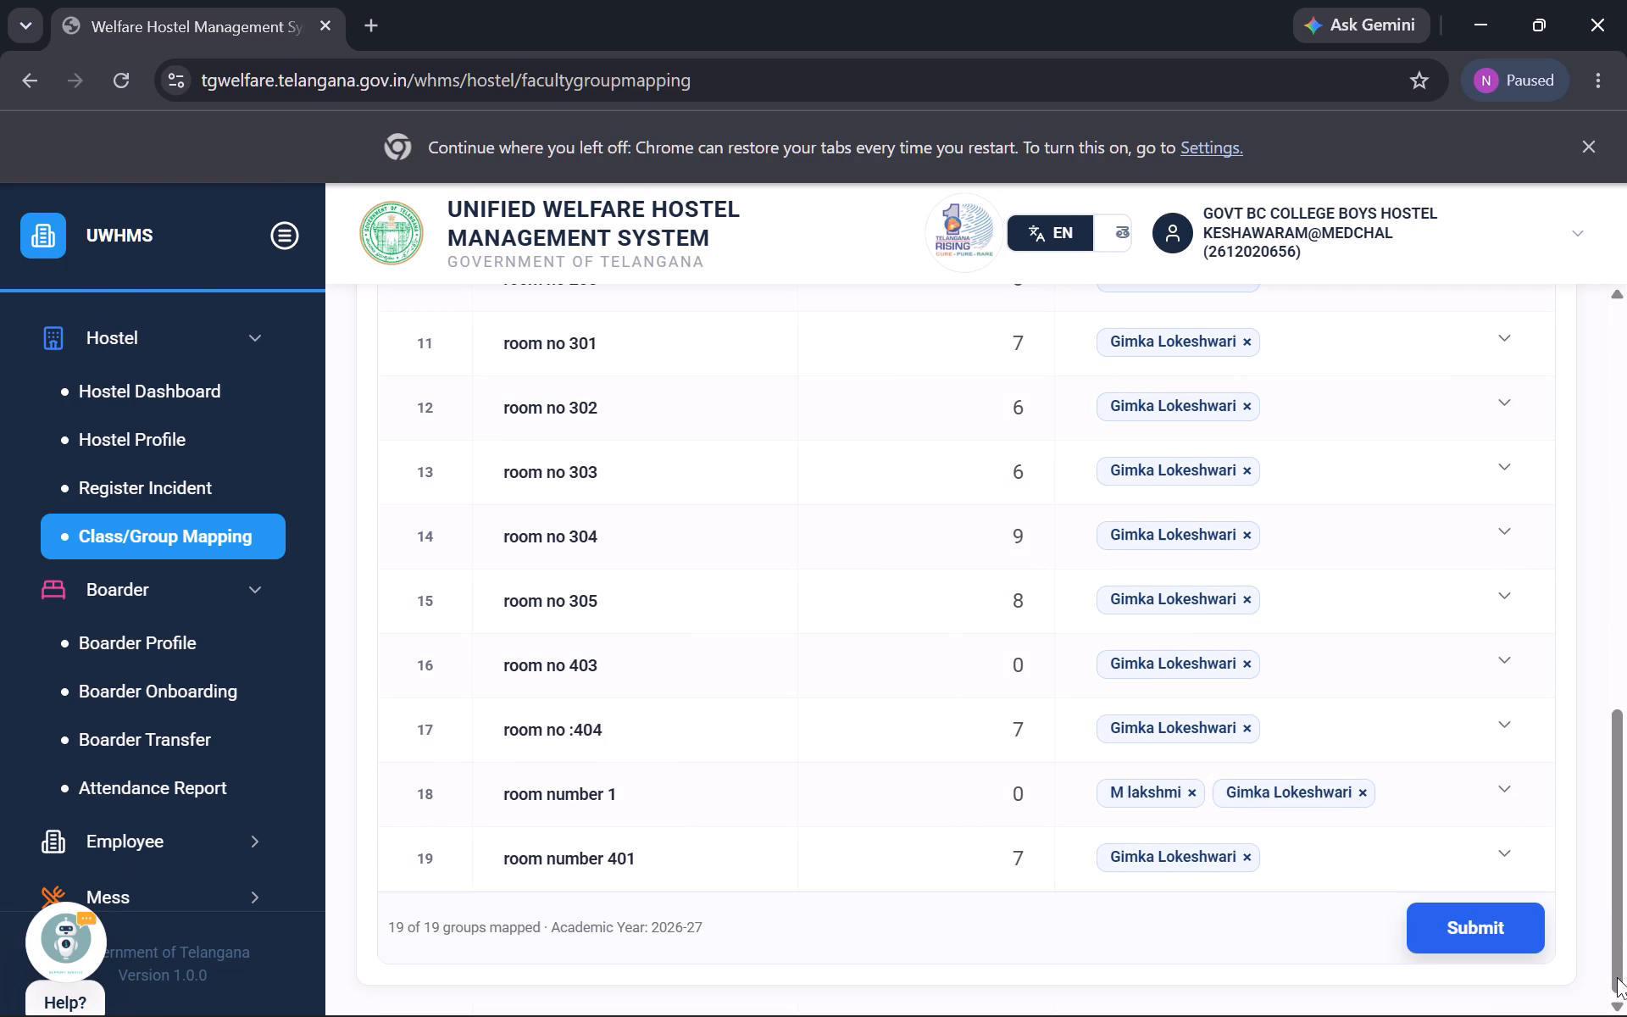
click(1620, 308)
click(1620, 308)
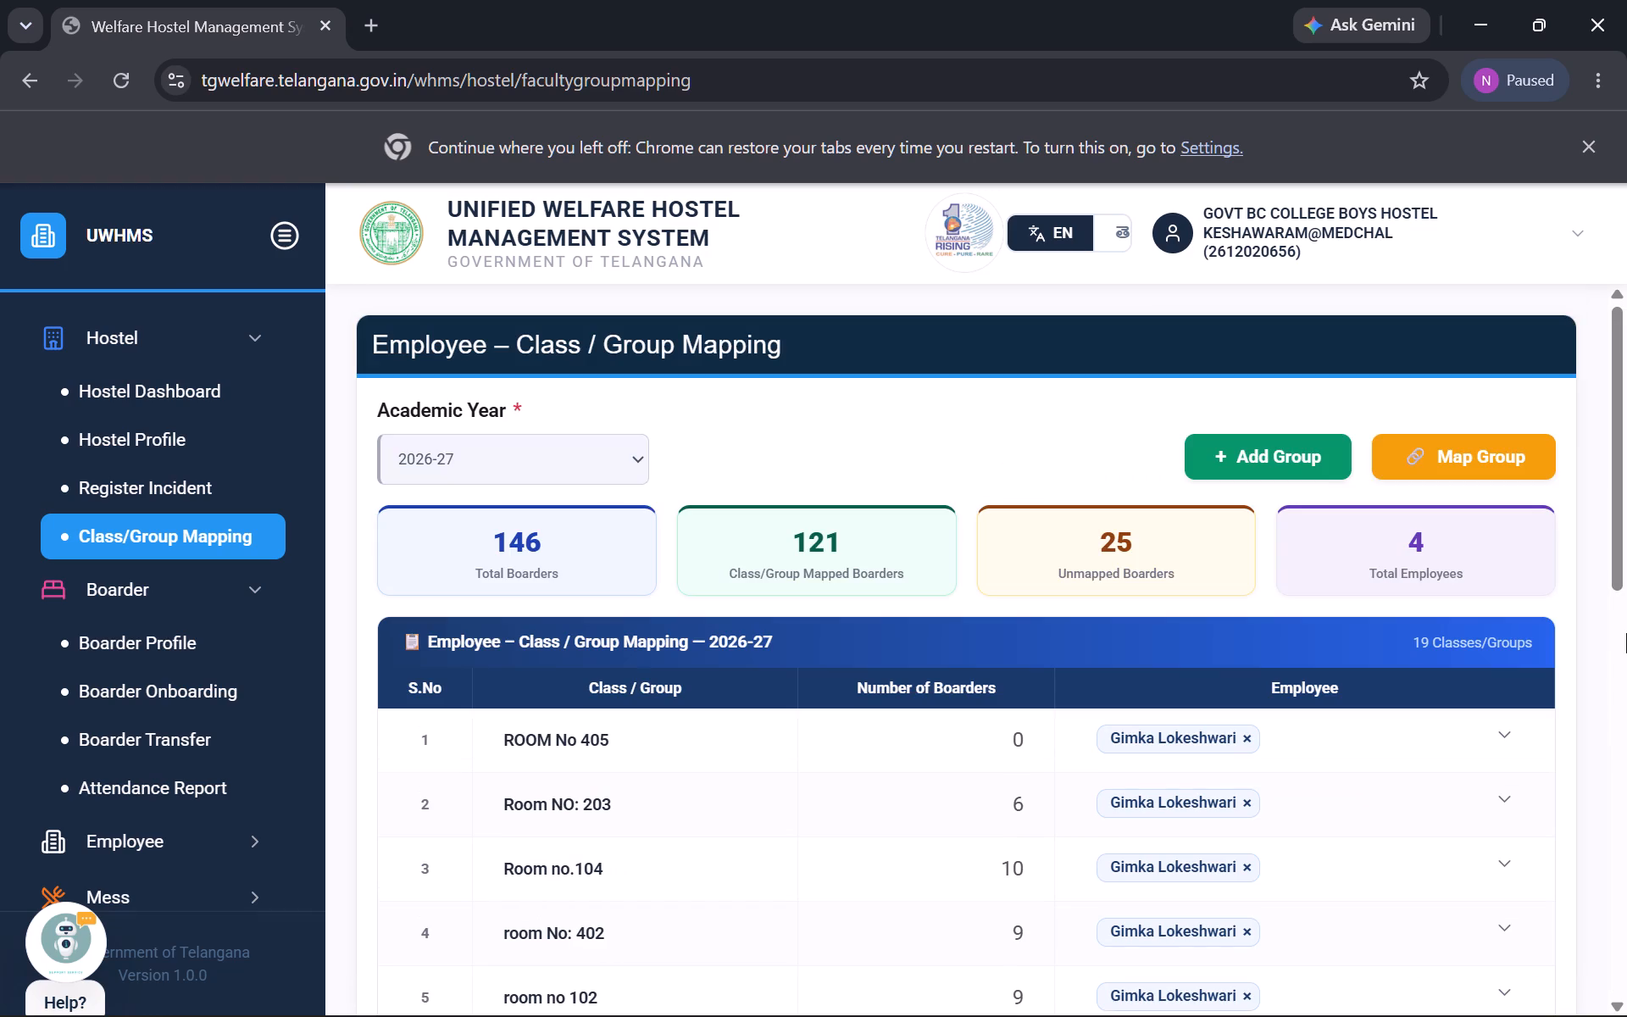
click(1624, 771)
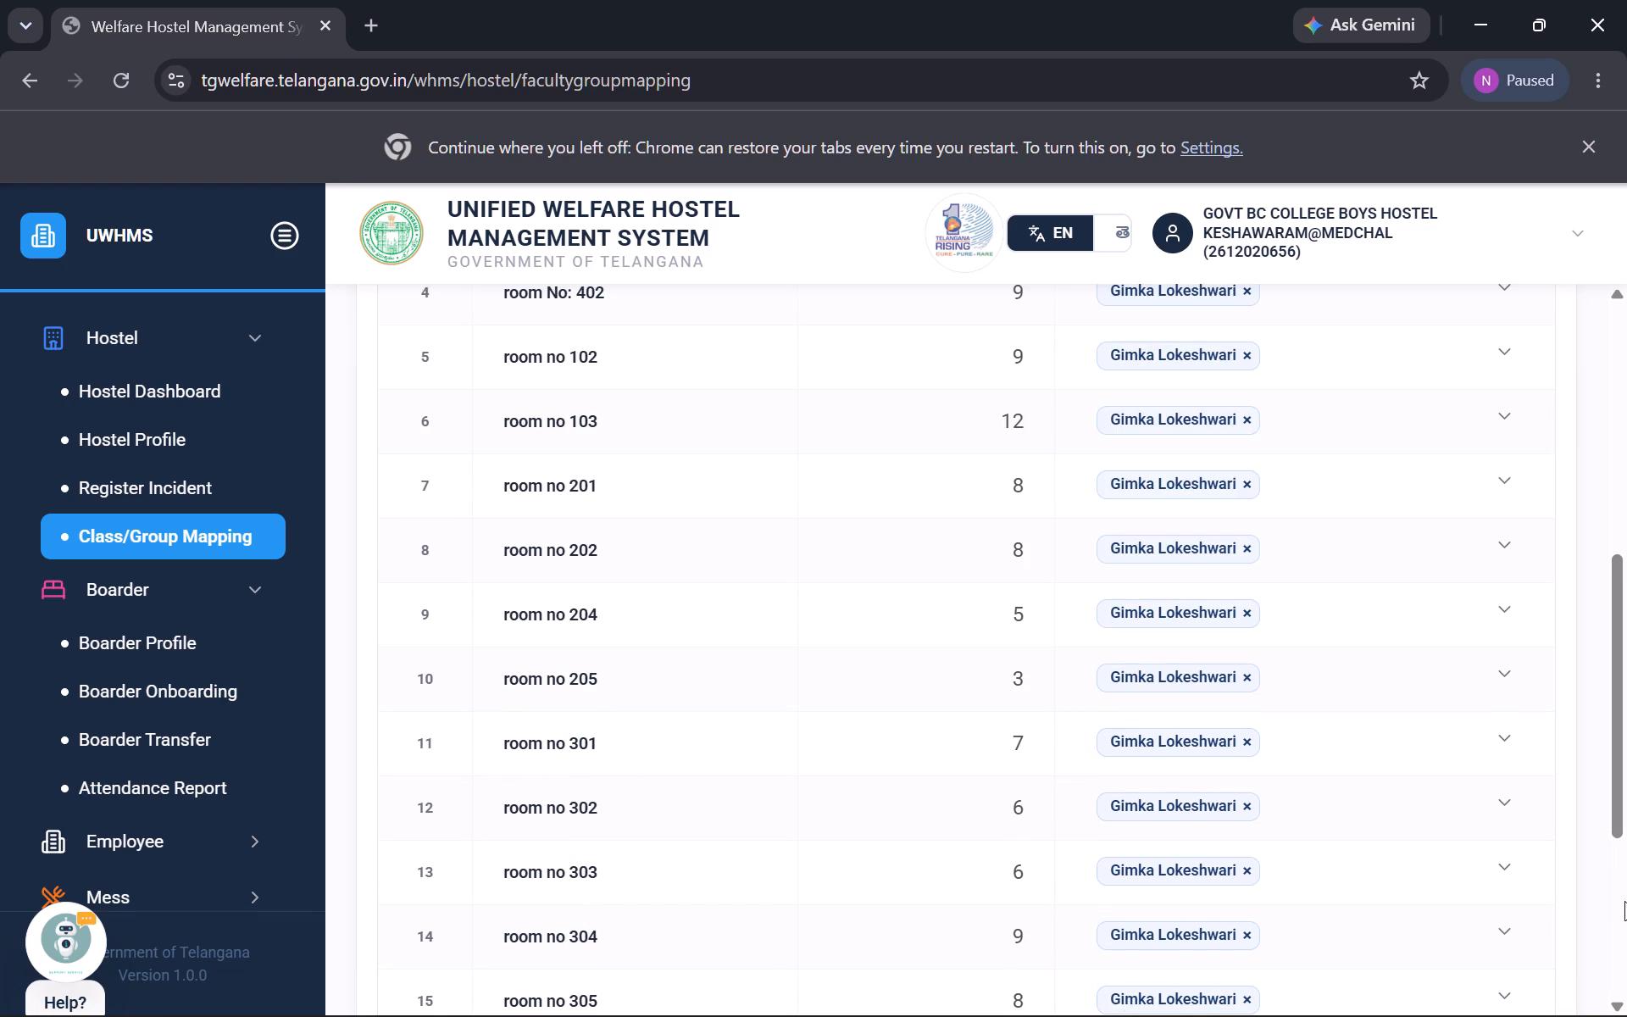
click(1624, 901)
click(1489, 929)
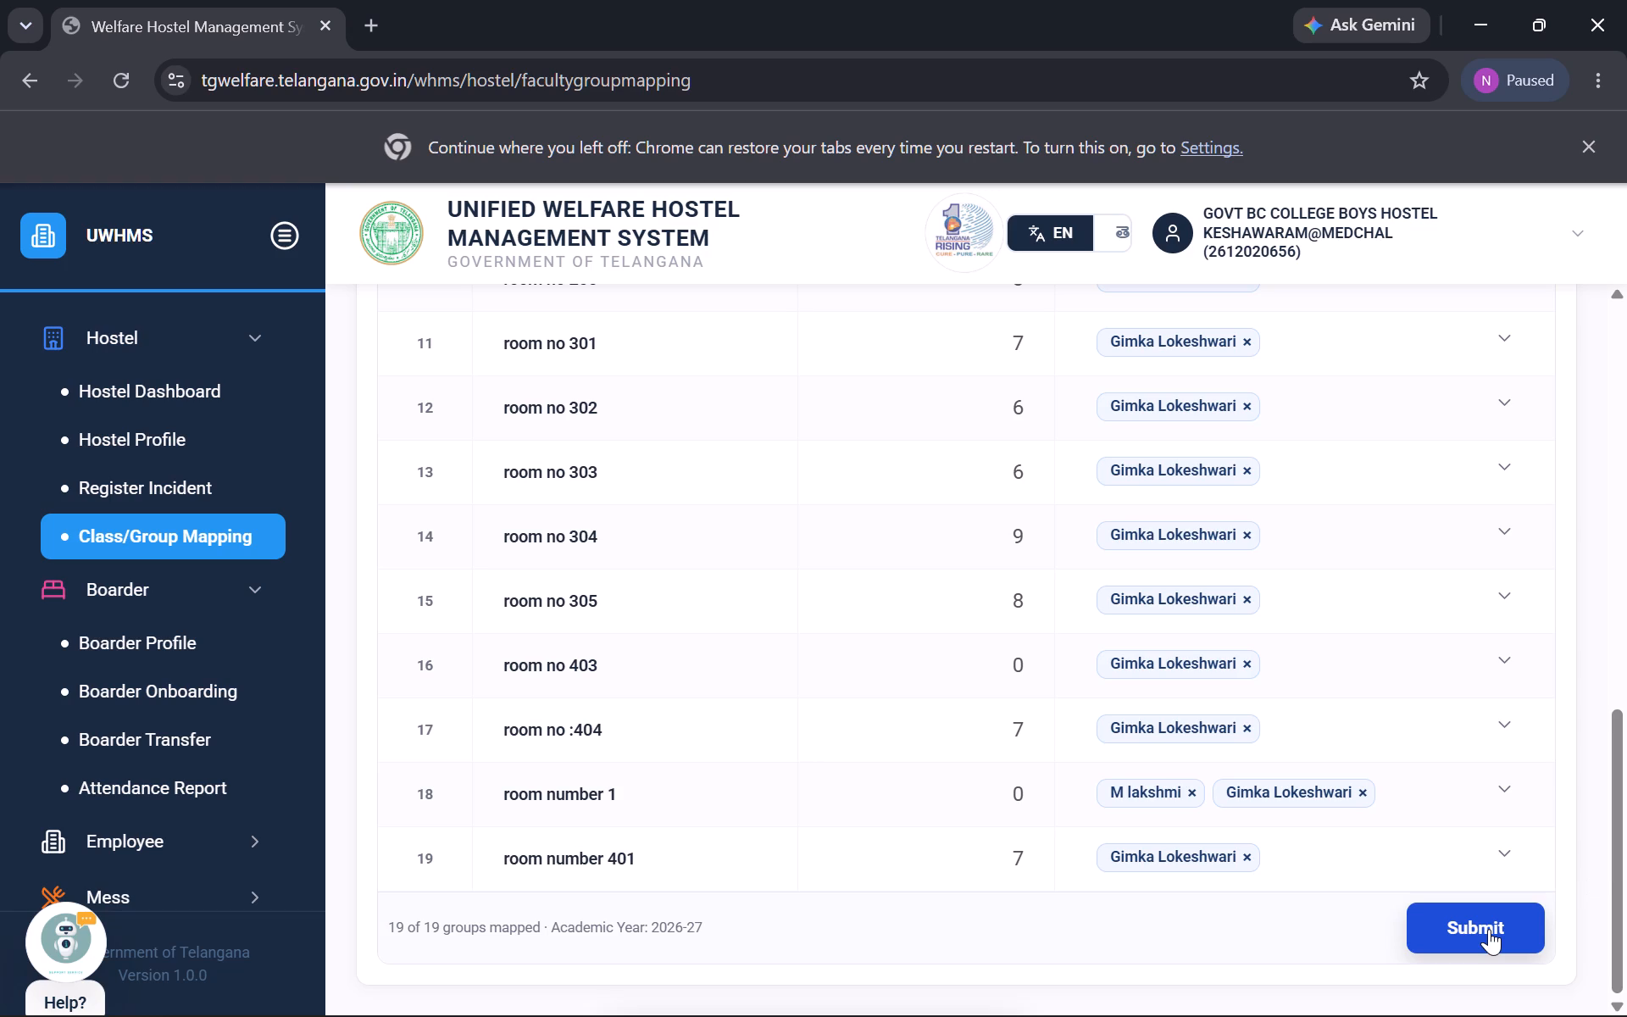
Remove the extra first employee from room number 1, keeping only the employee shared with the other room groups.
click(1196, 787)
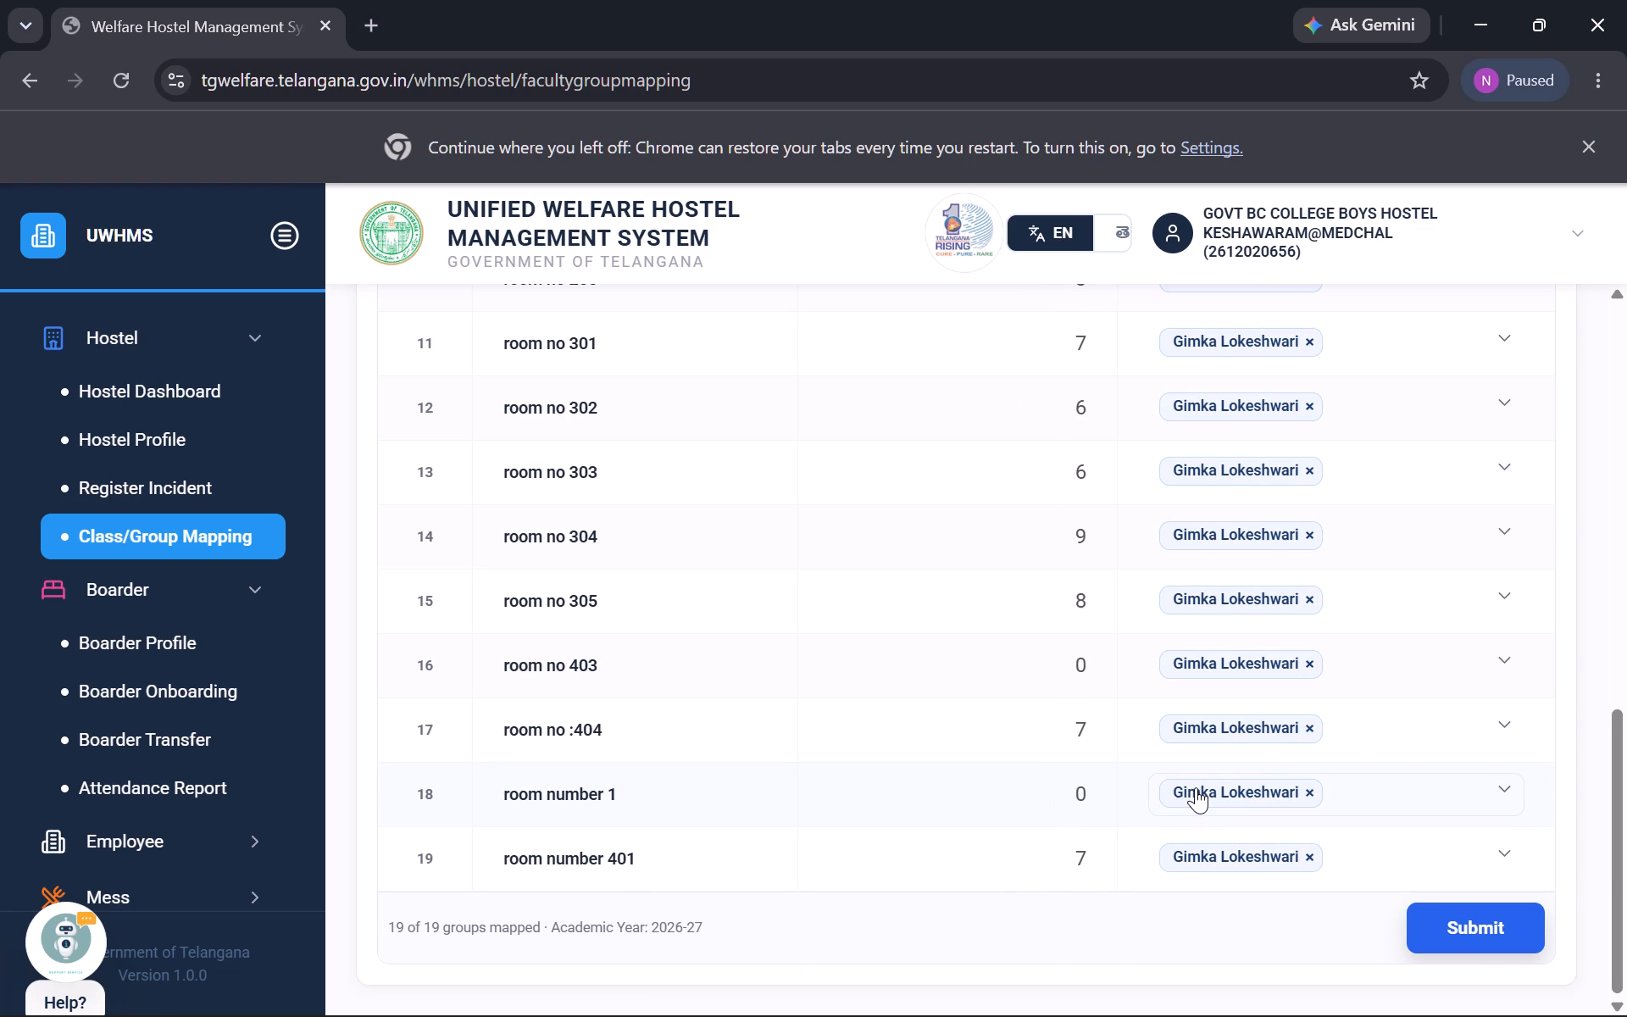
click(708, 904)
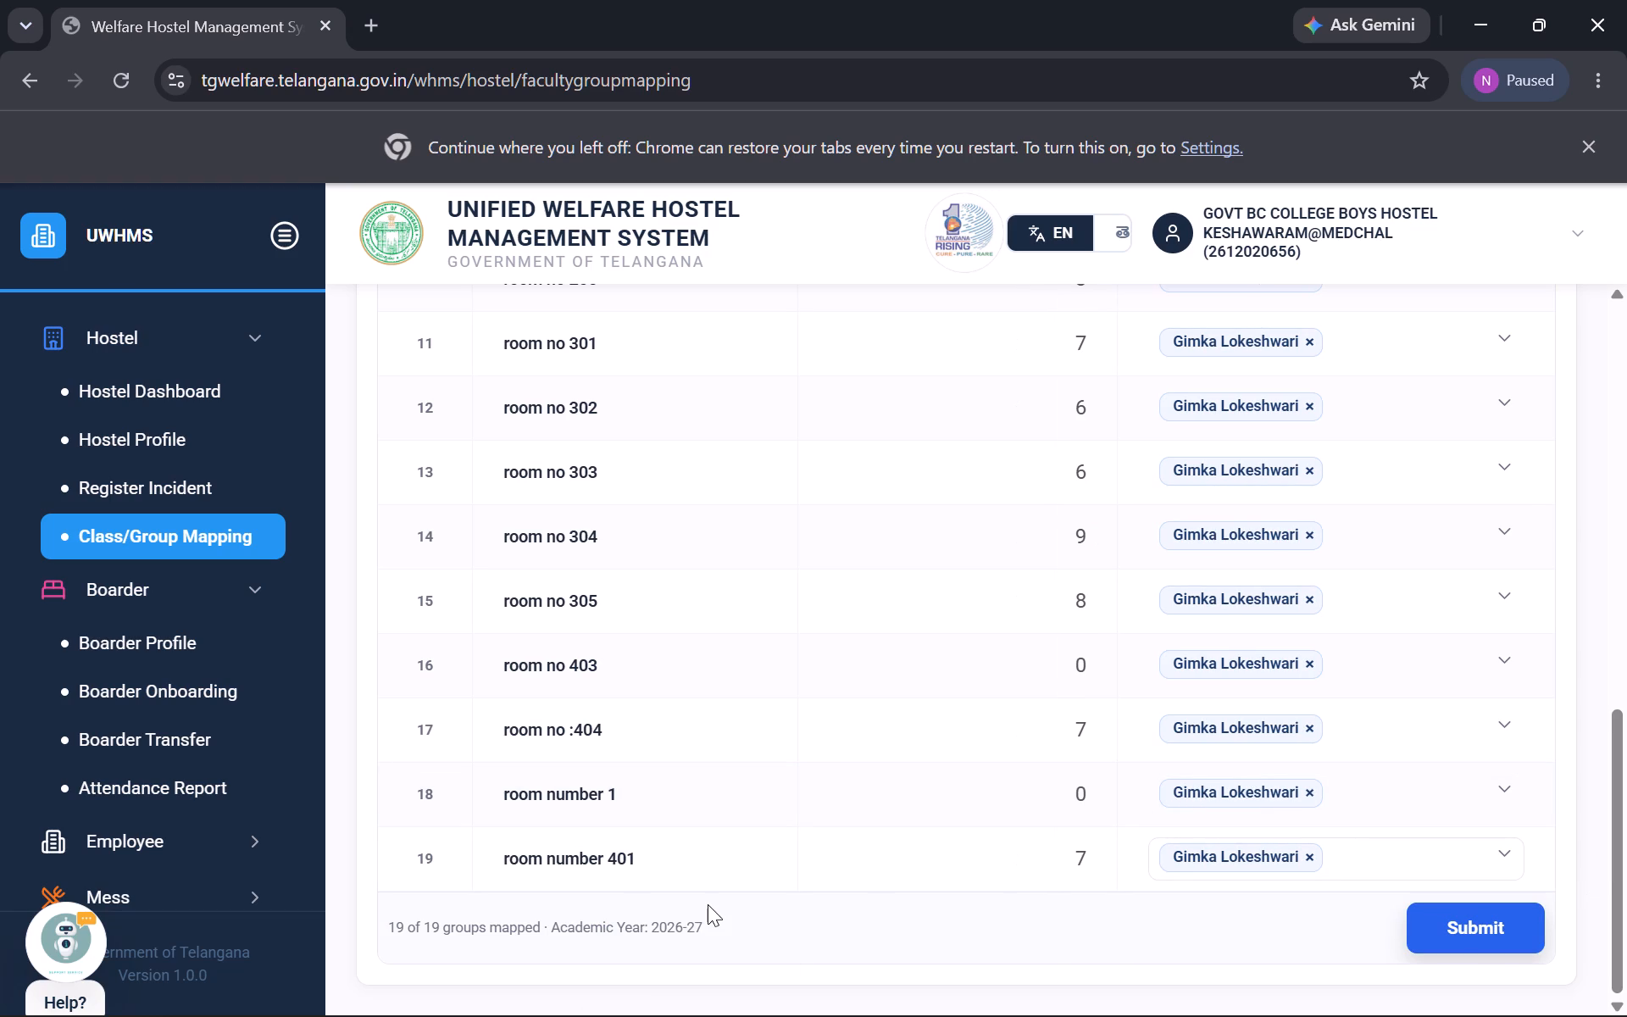
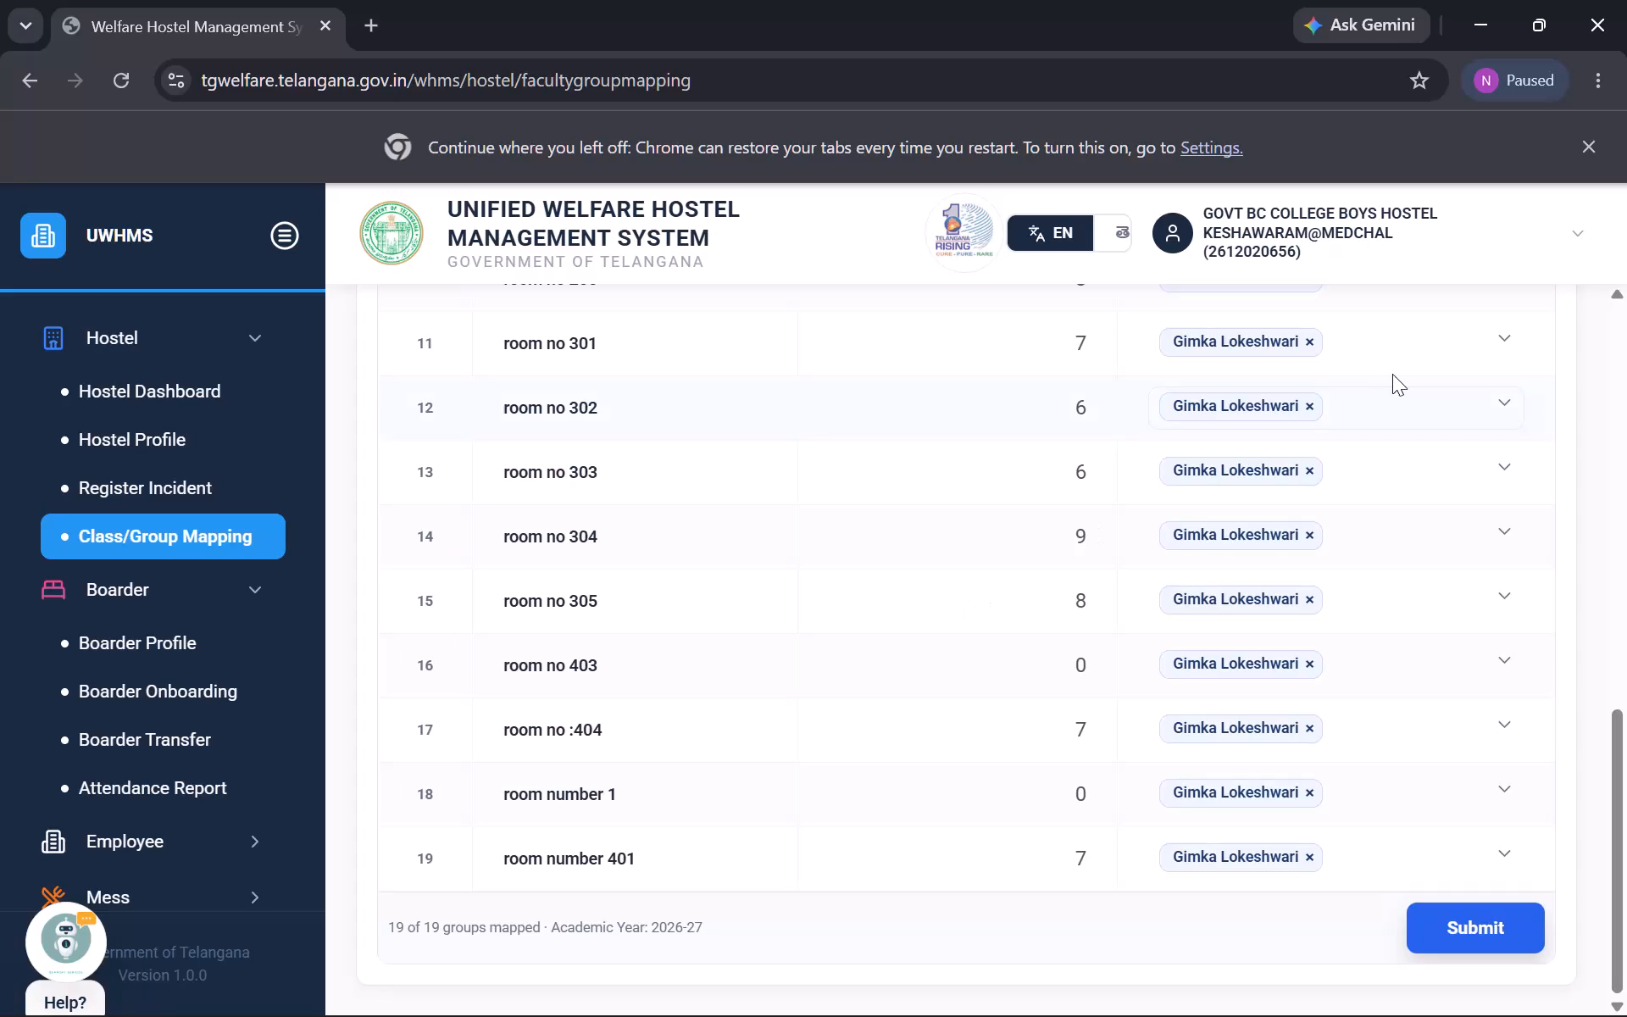
Dismiss the browser's notice about restoring tabs at restart.
drag(1578, 322, 1558, 129)
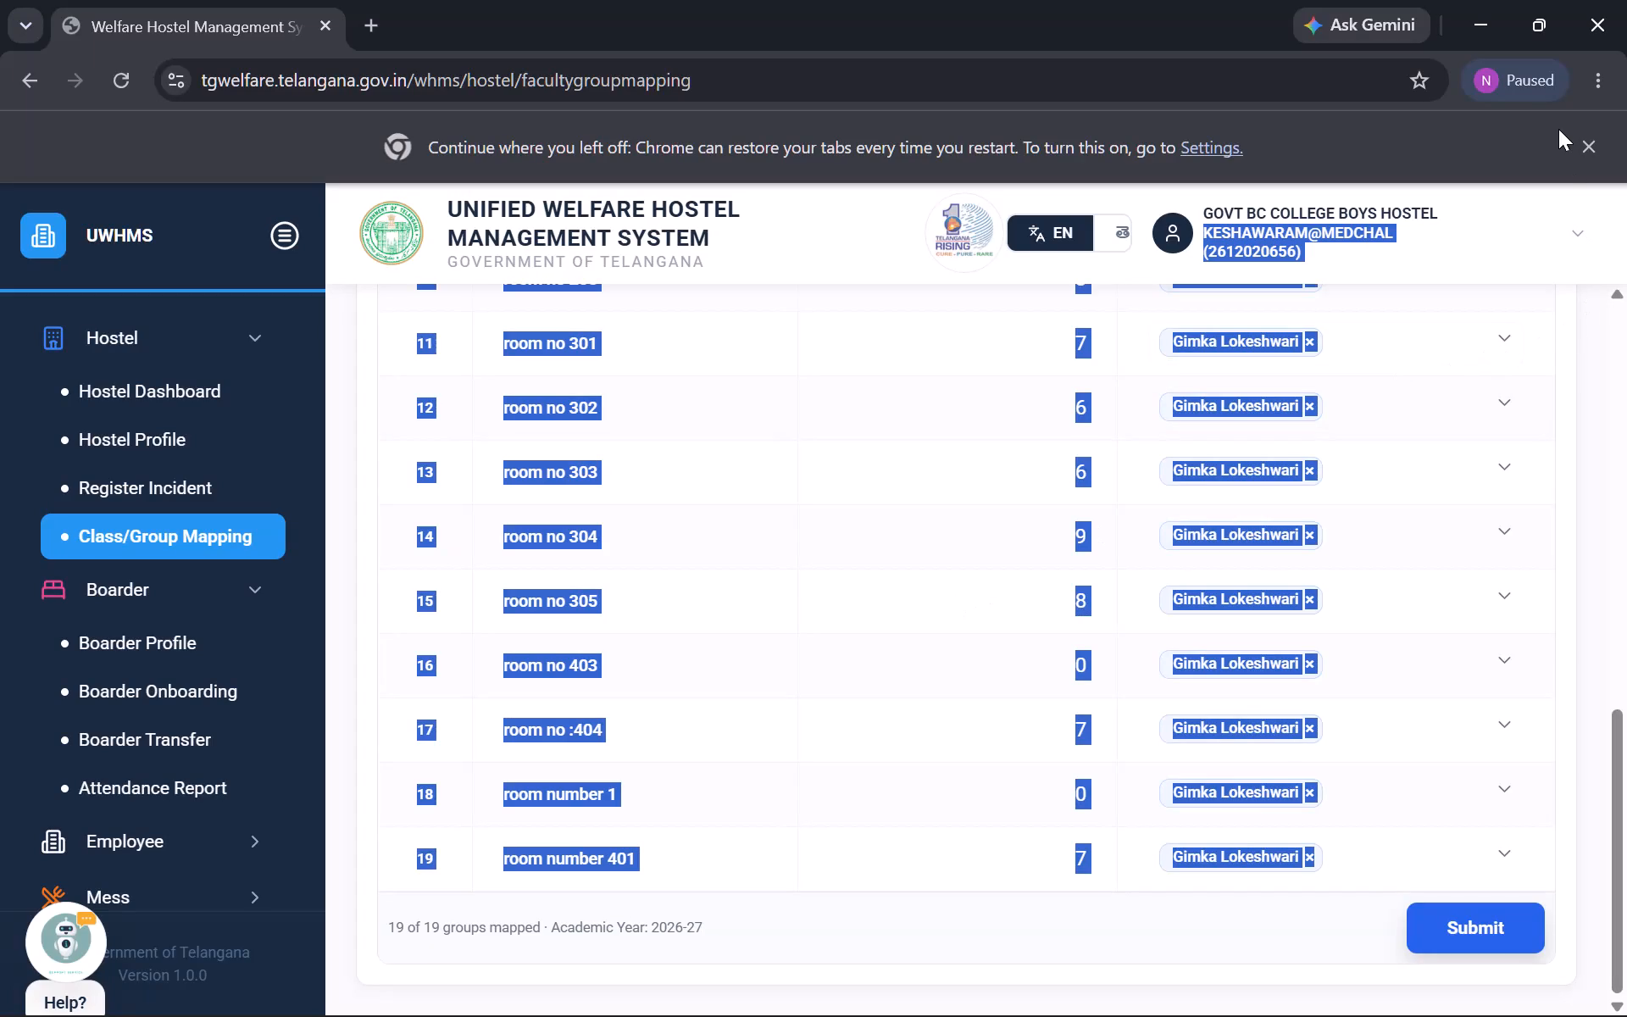
click(1596, 139)
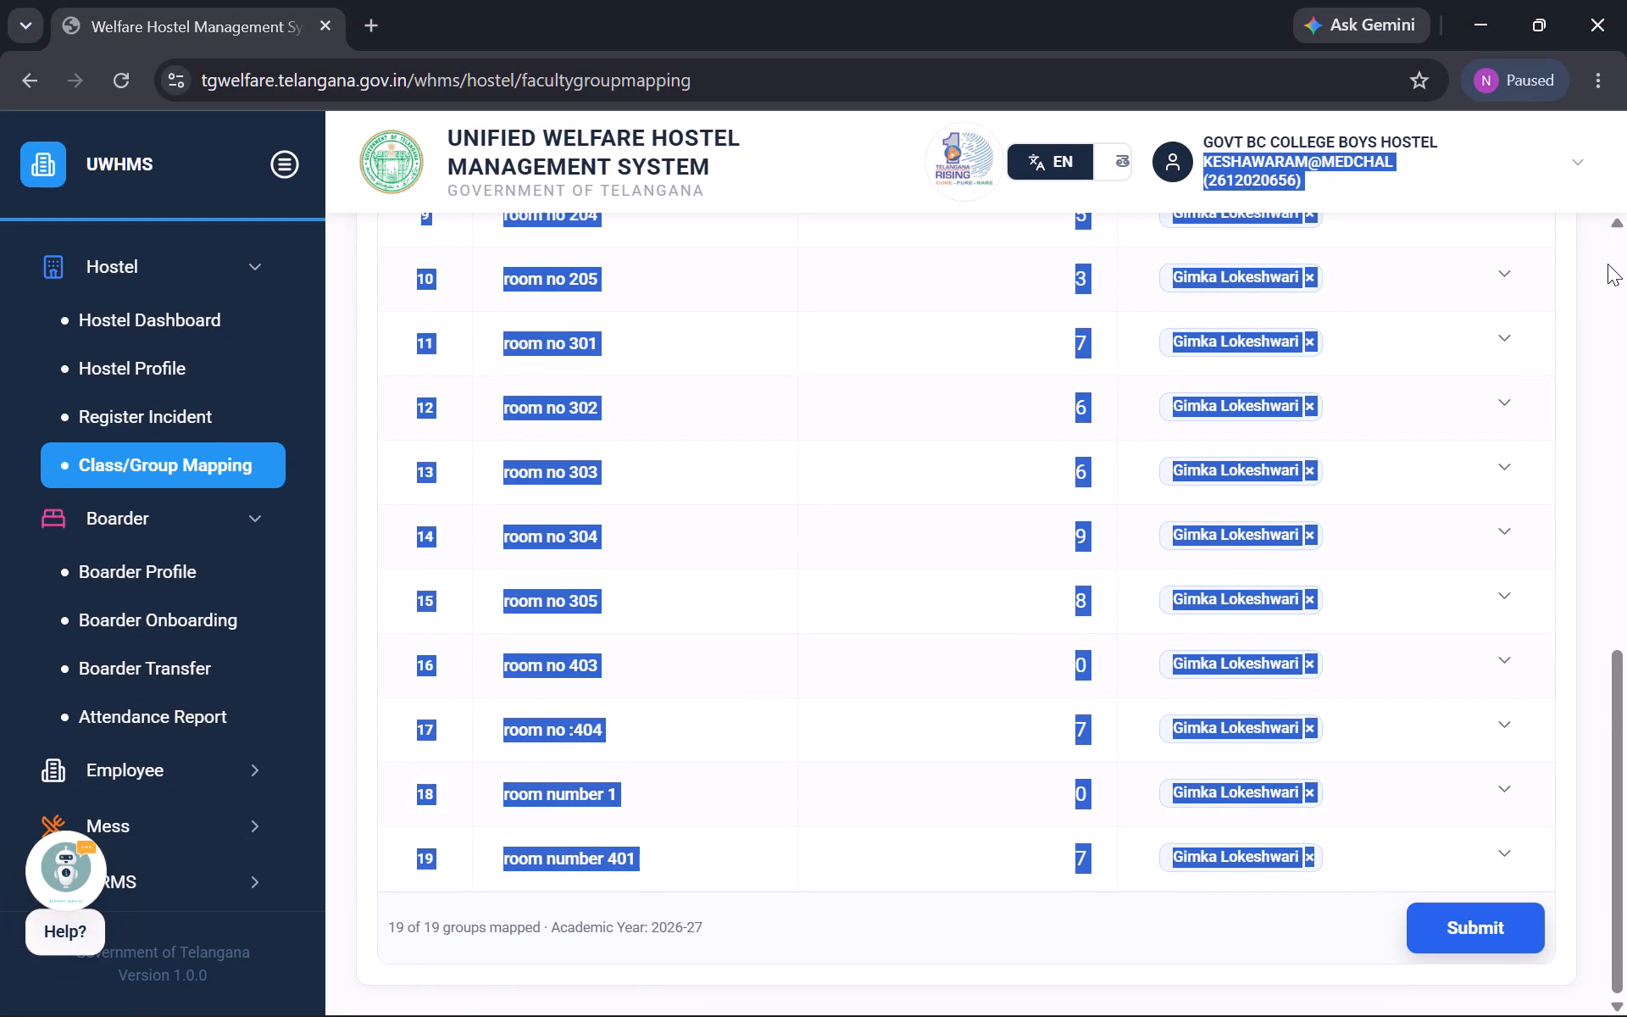
Open the group-to-boarder mapping for 2026-27 and list the boarders mapped to room no 205.
double_click(1616, 260)
click(1616, 260)
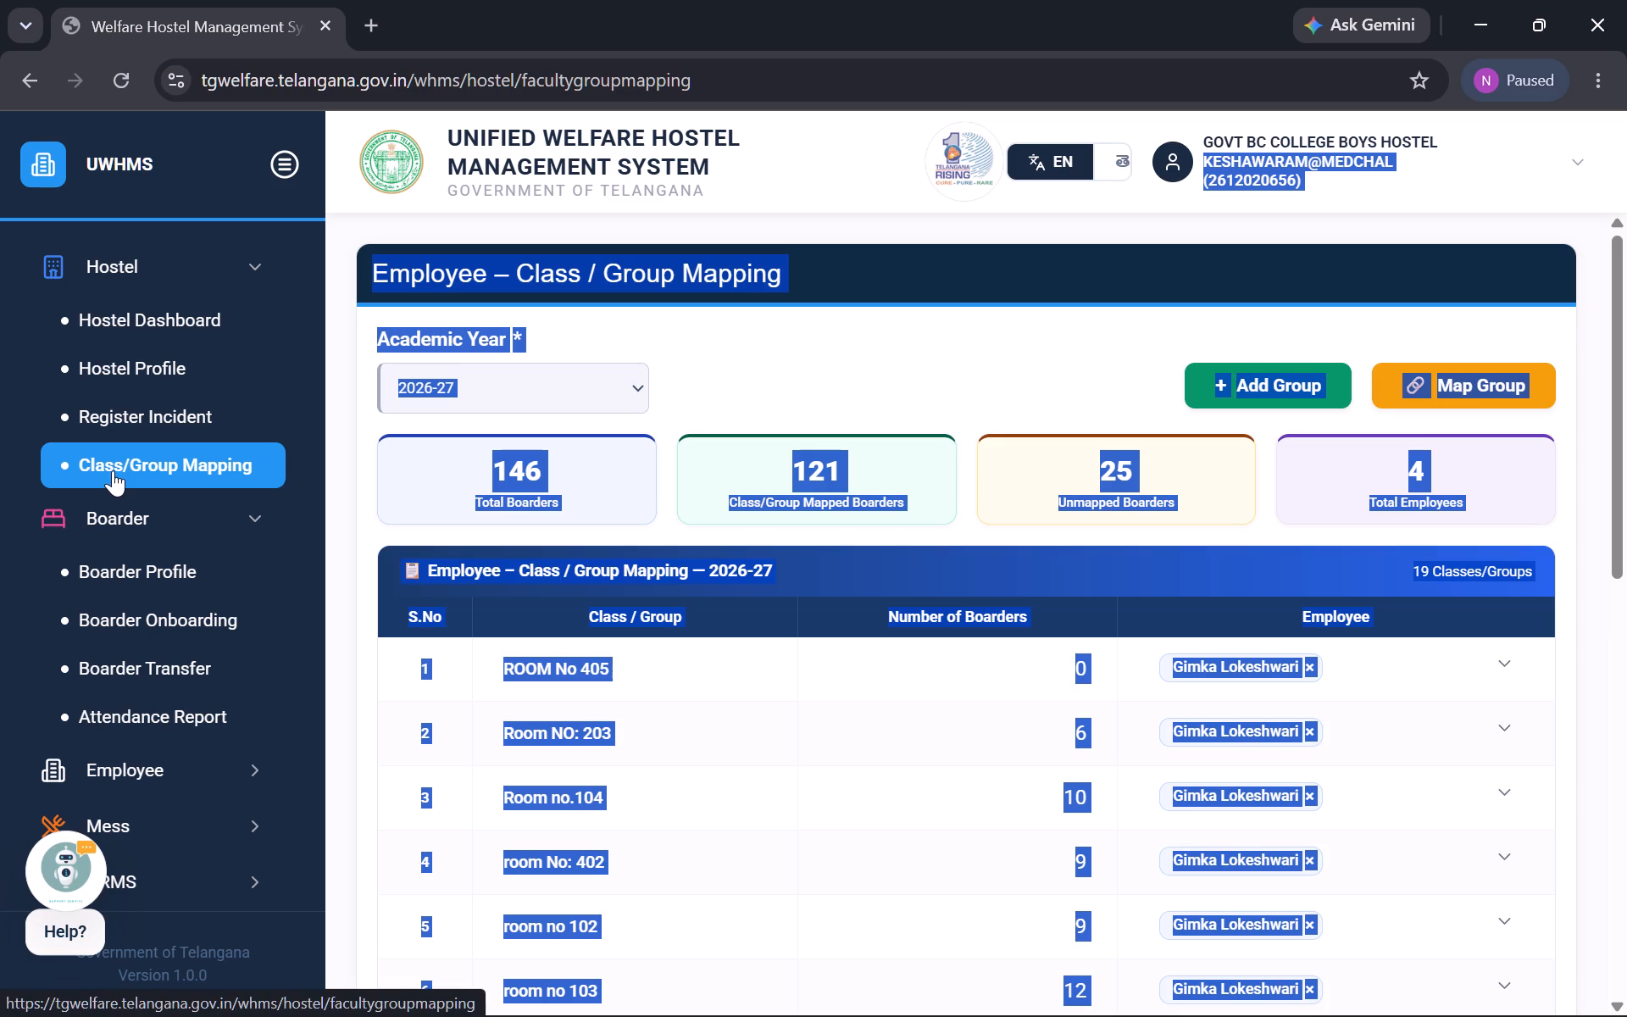
click(161, 452)
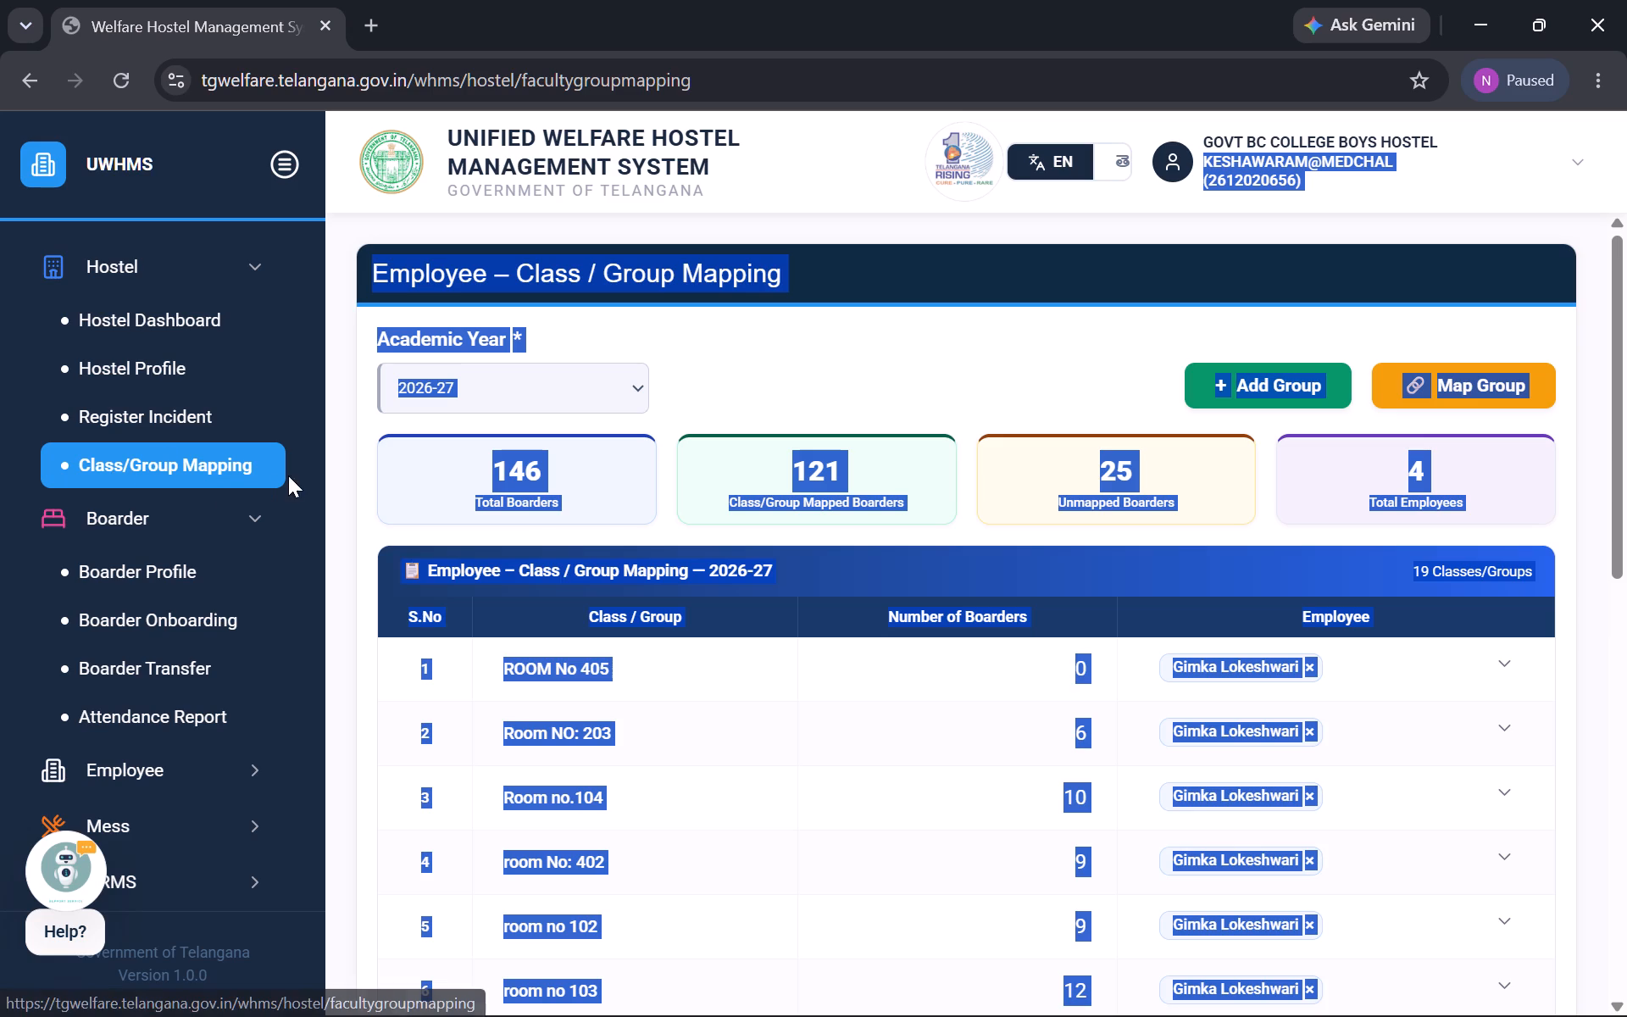
click(702, 415)
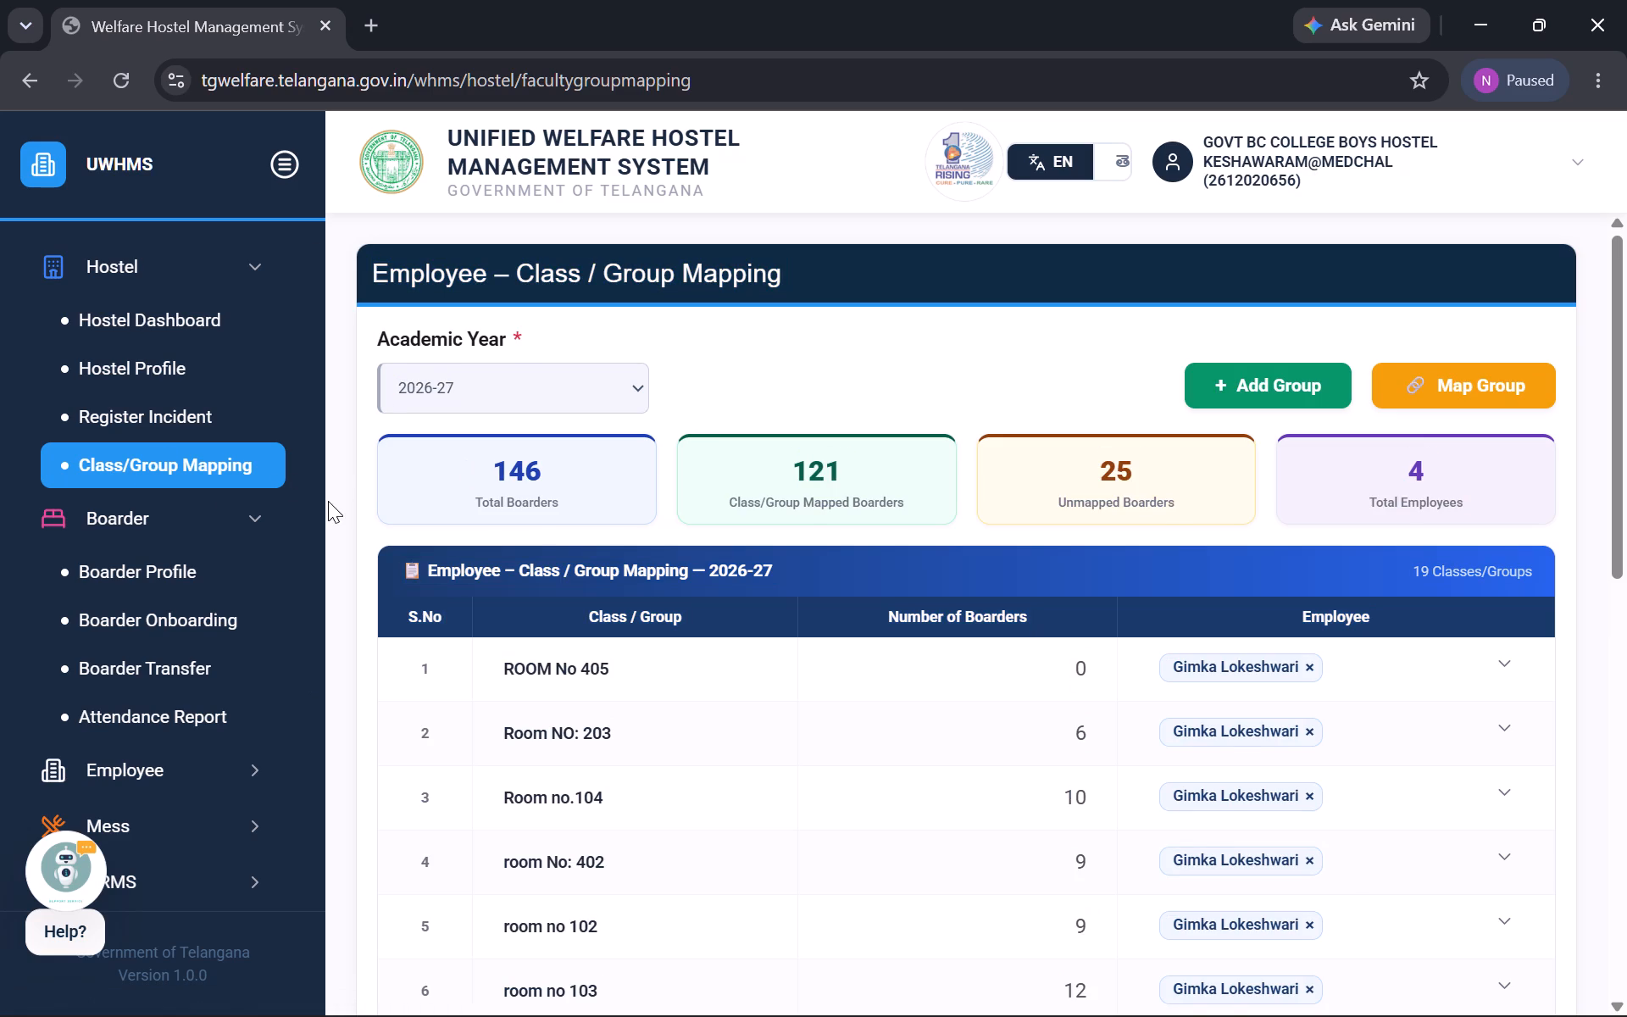
click(1490, 390)
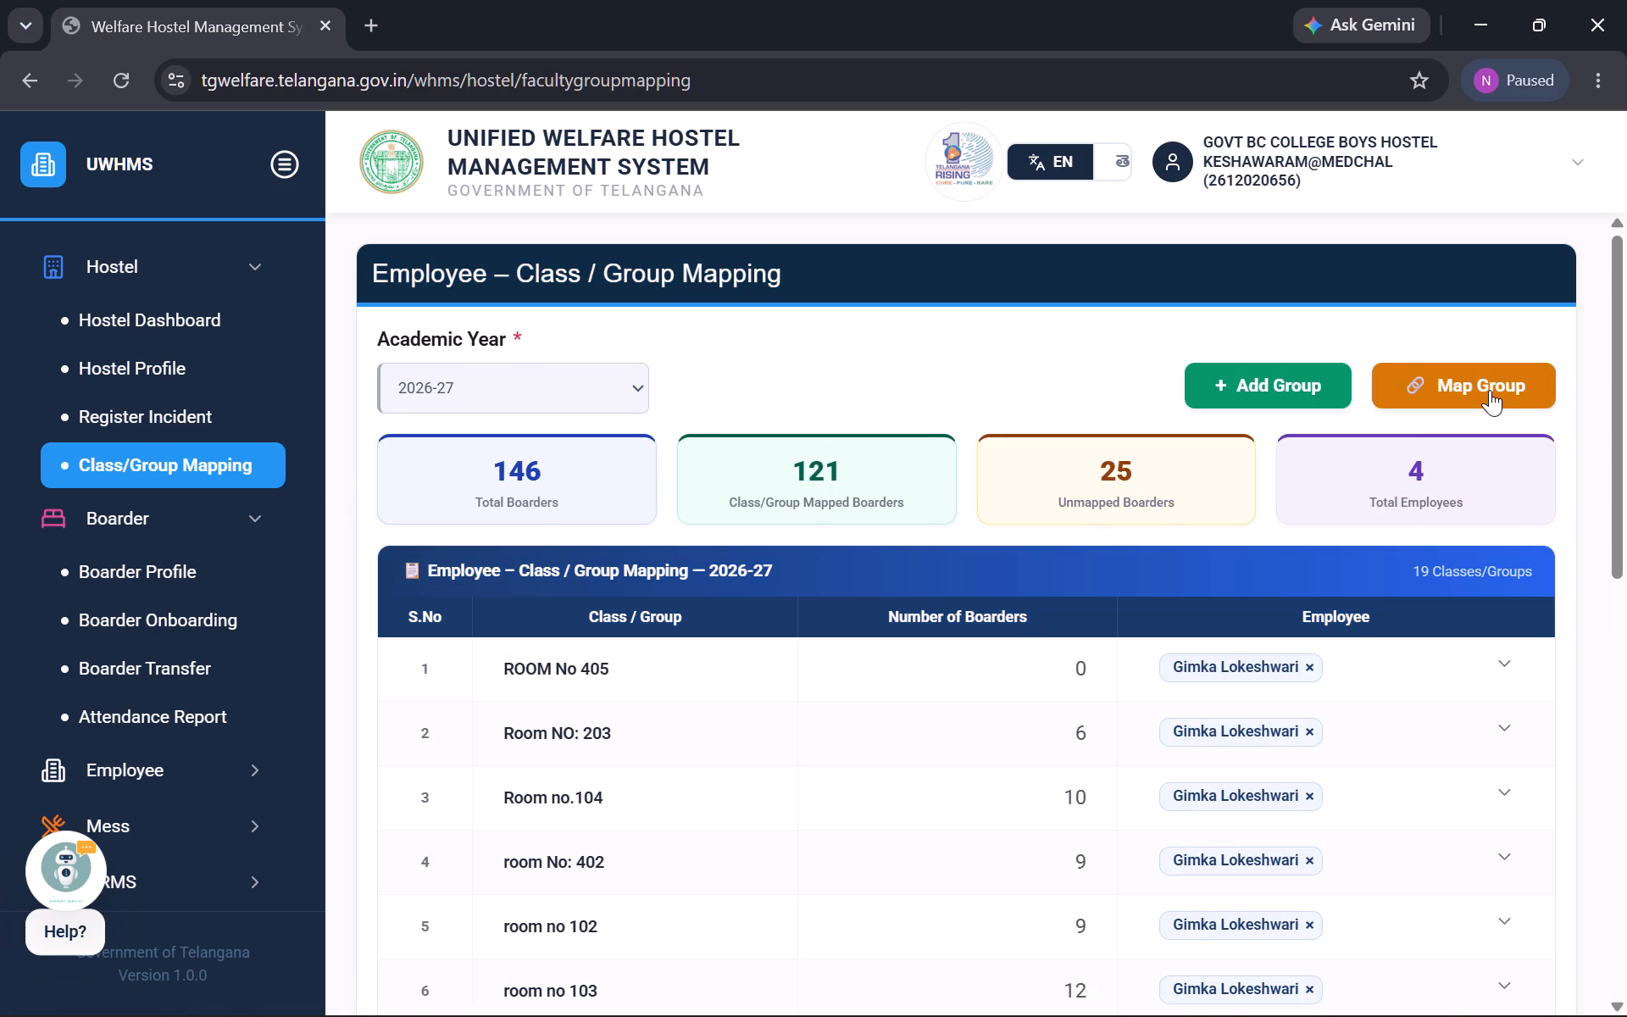
click(1050, 520)
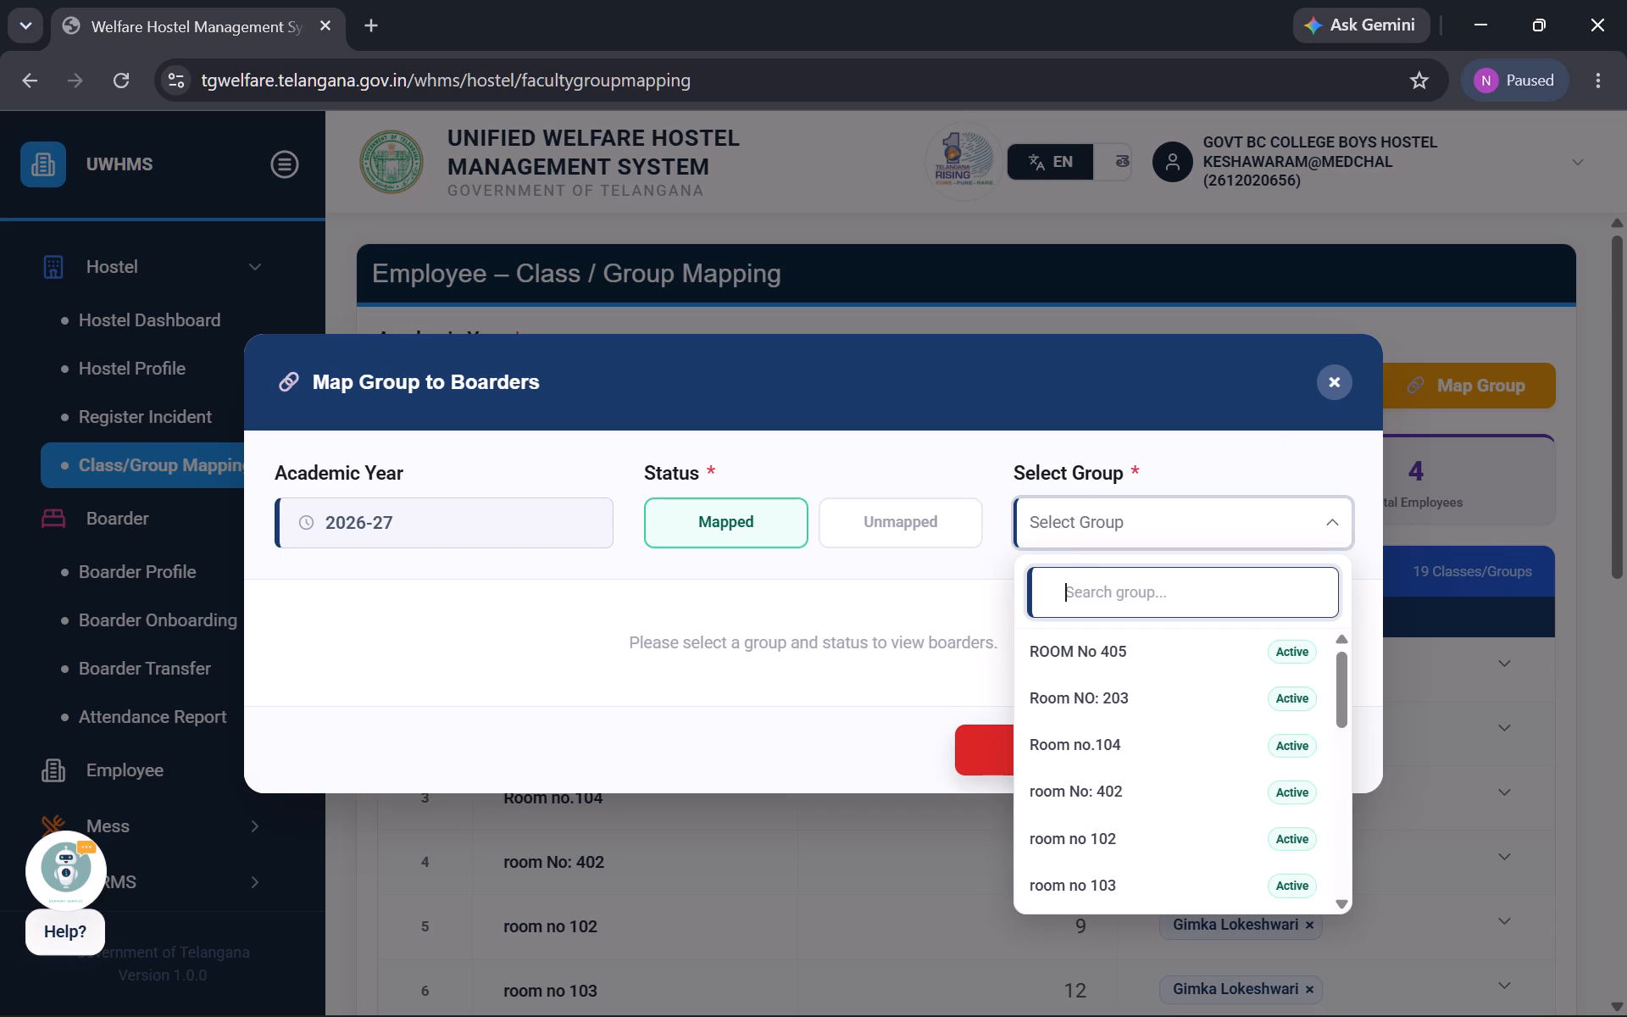
click(1346, 877)
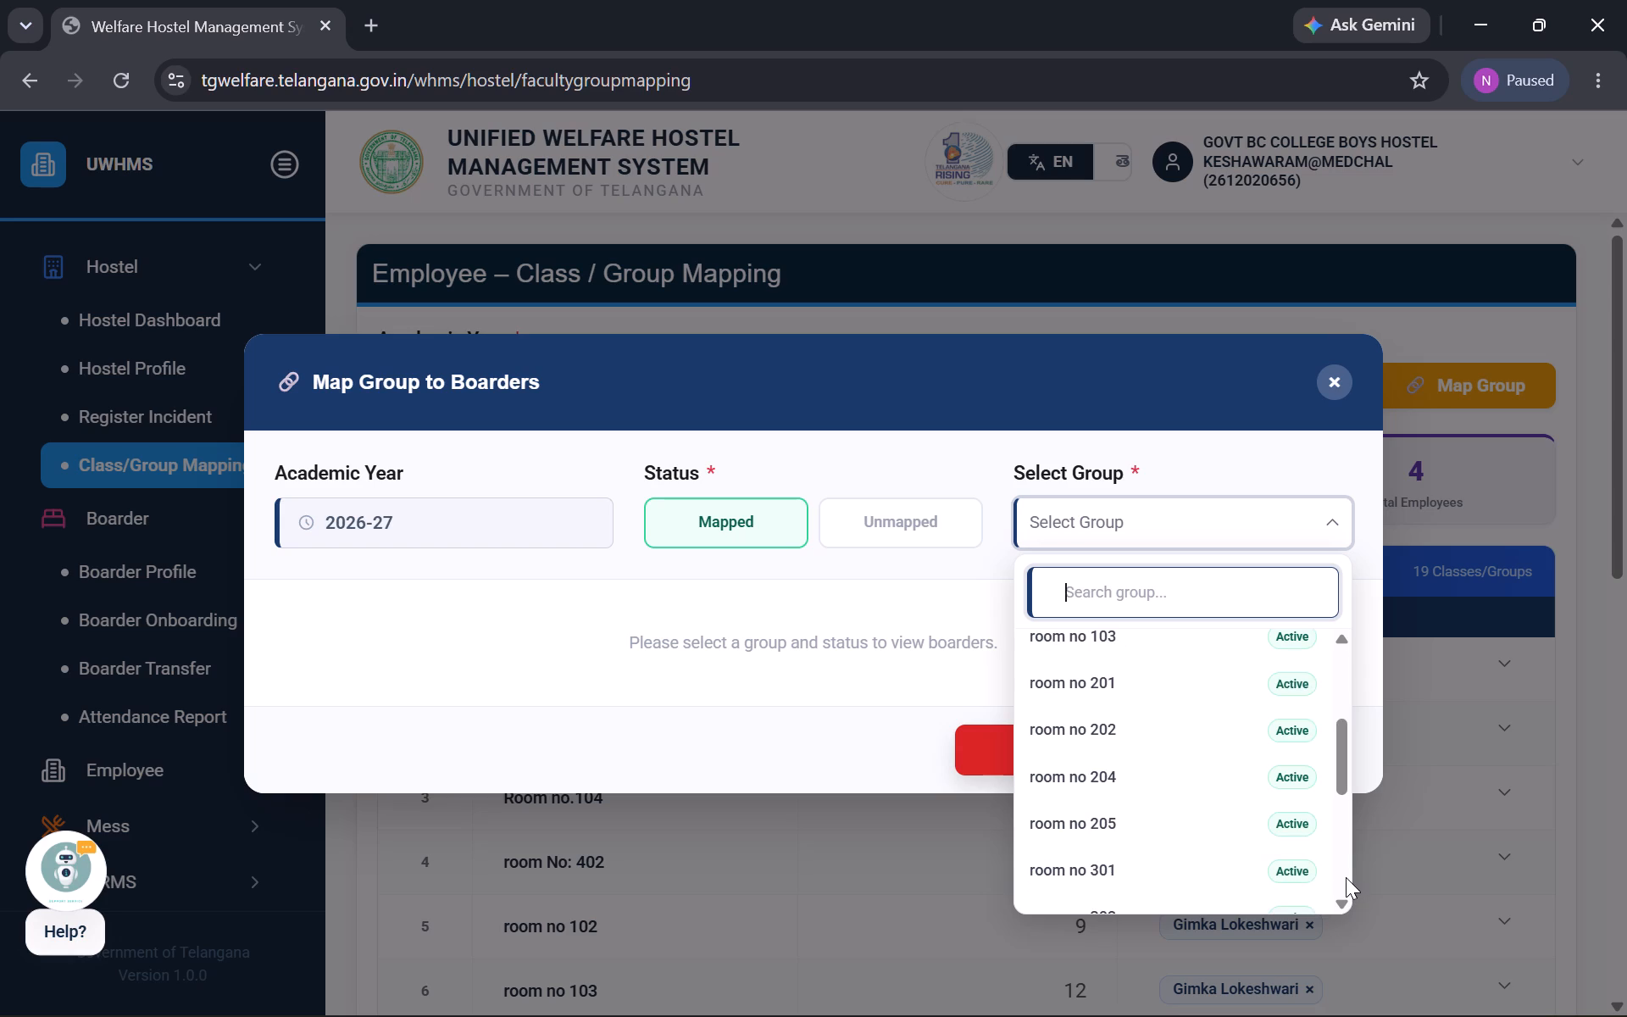
click(1128, 810)
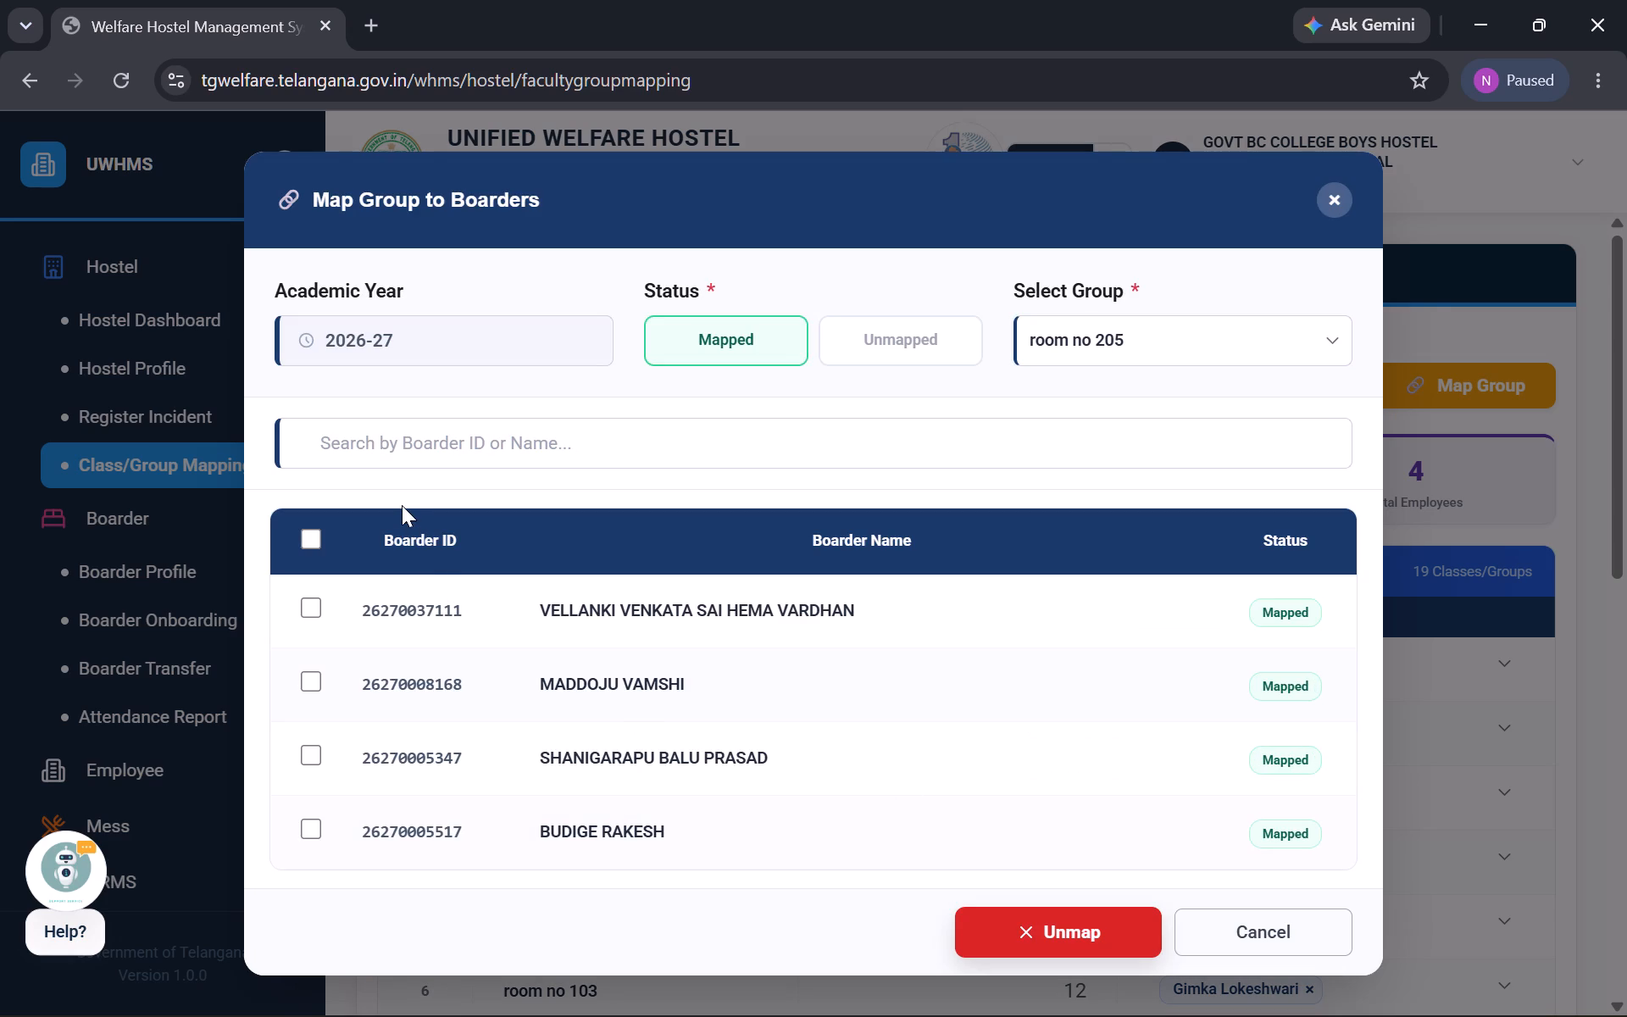
Search the unmapped boarders for "rakes" with room no 205 selected, and clear the search.
click(903, 335)
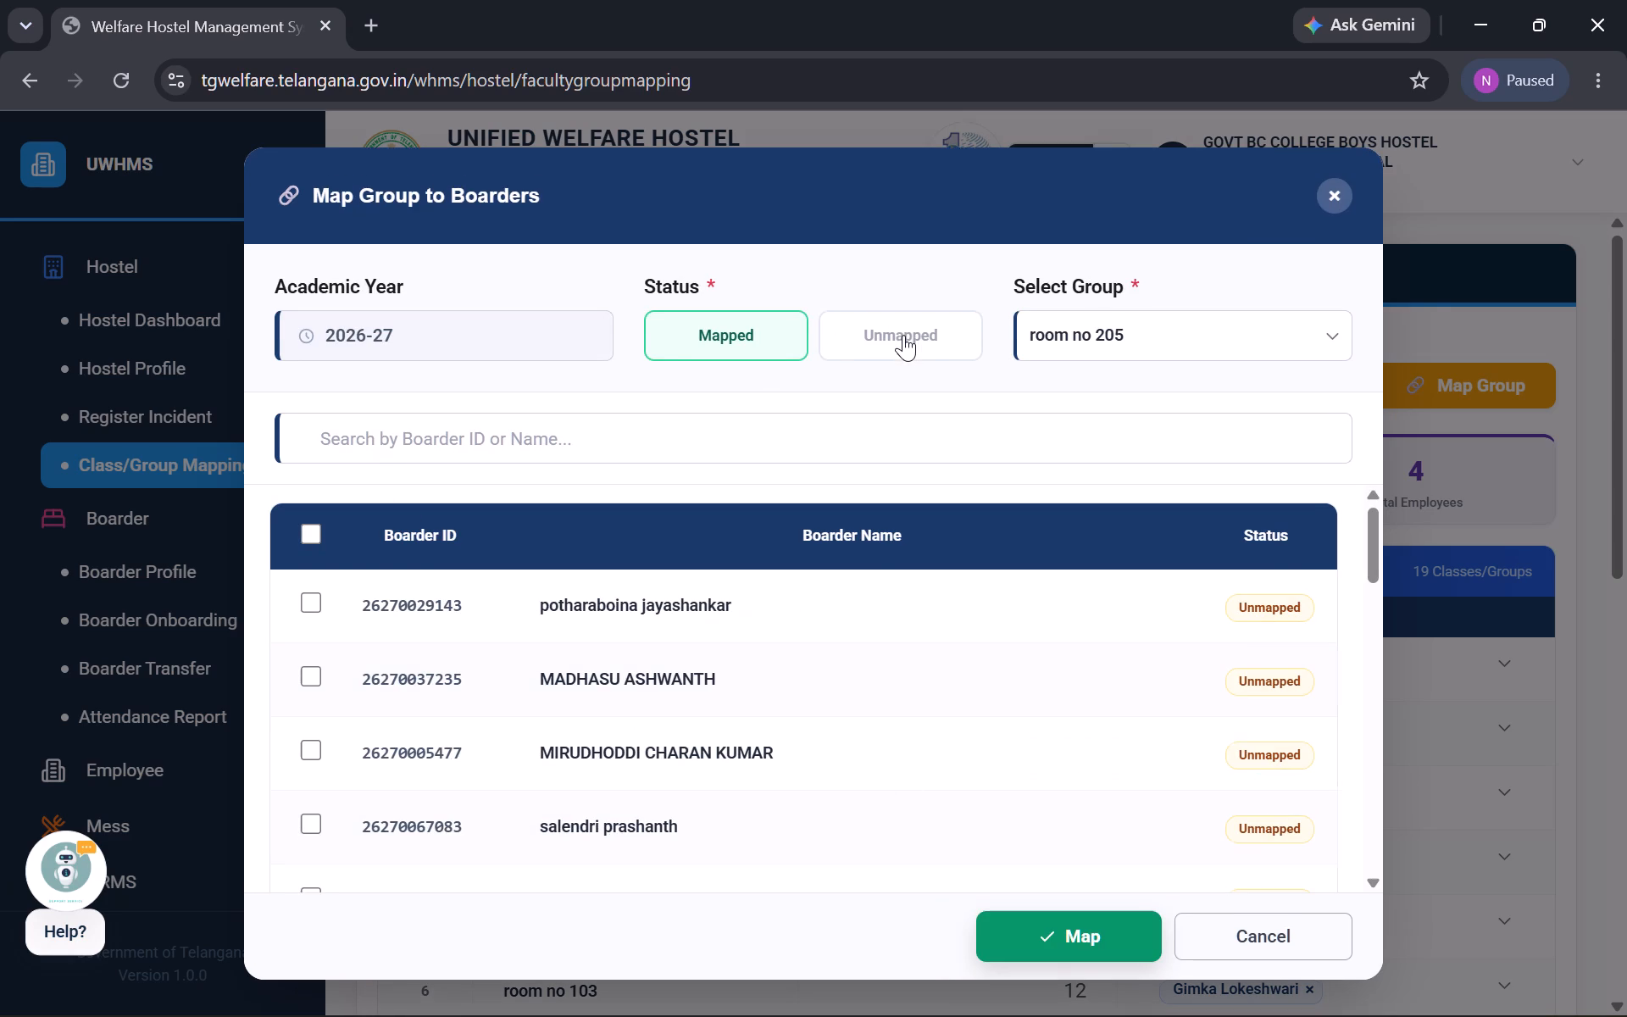
click(374, 447)
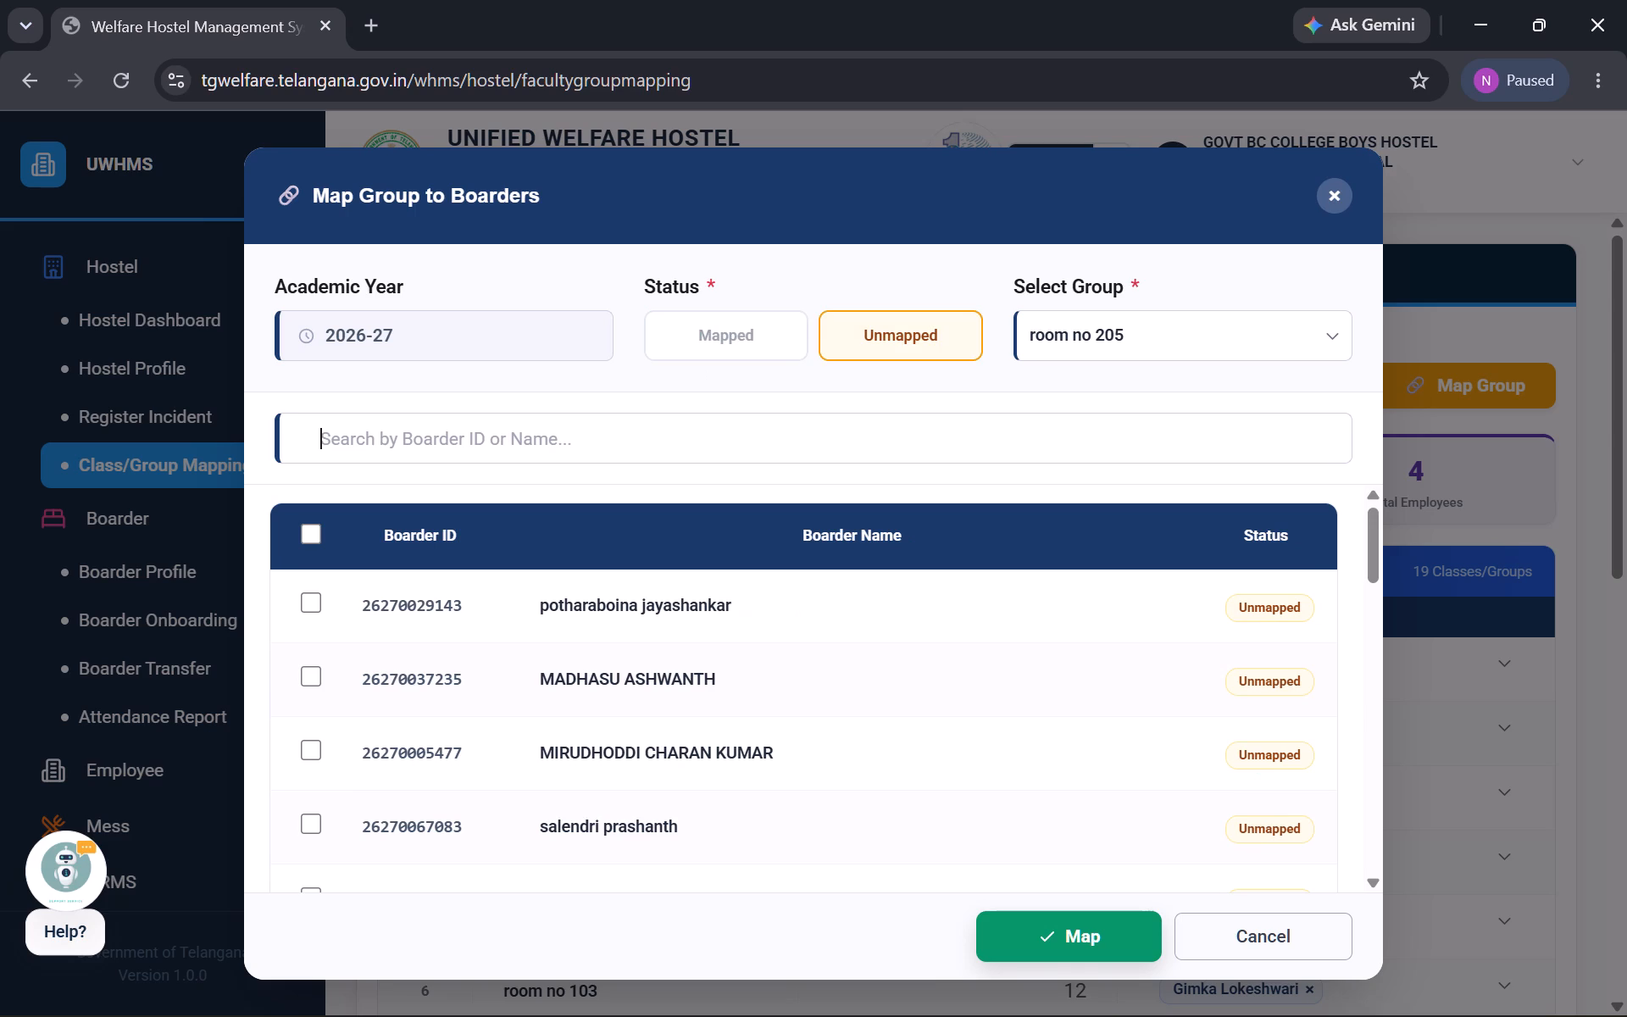
text(ra)
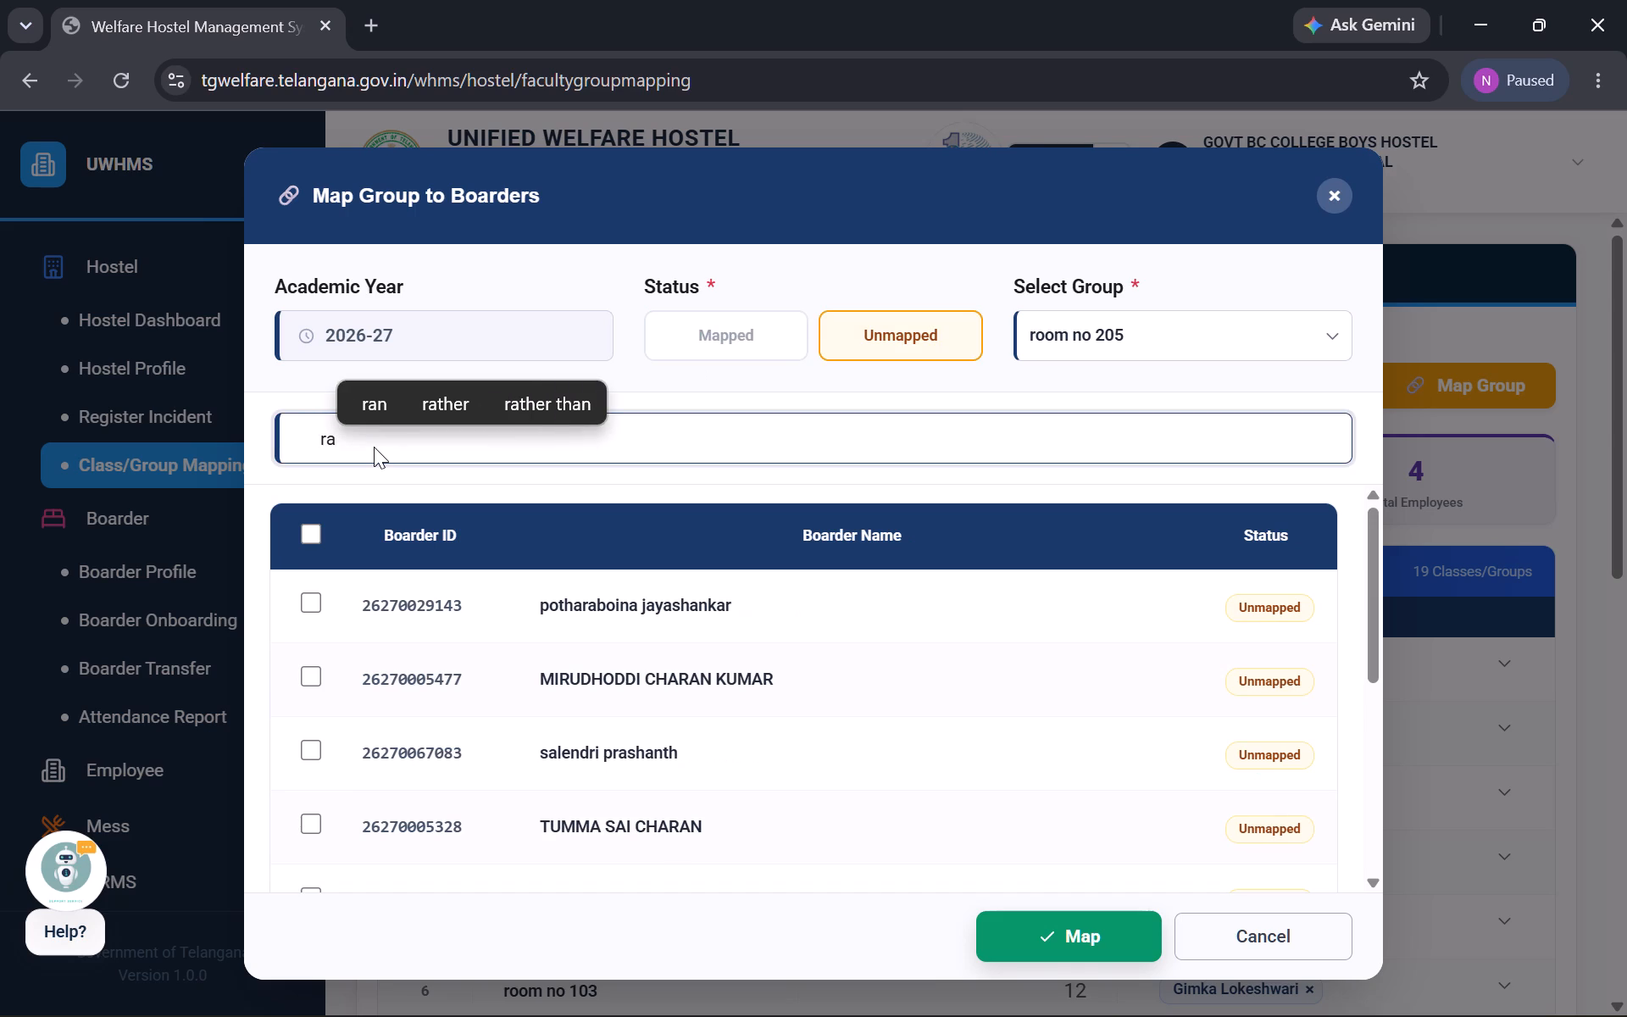
text(kes)
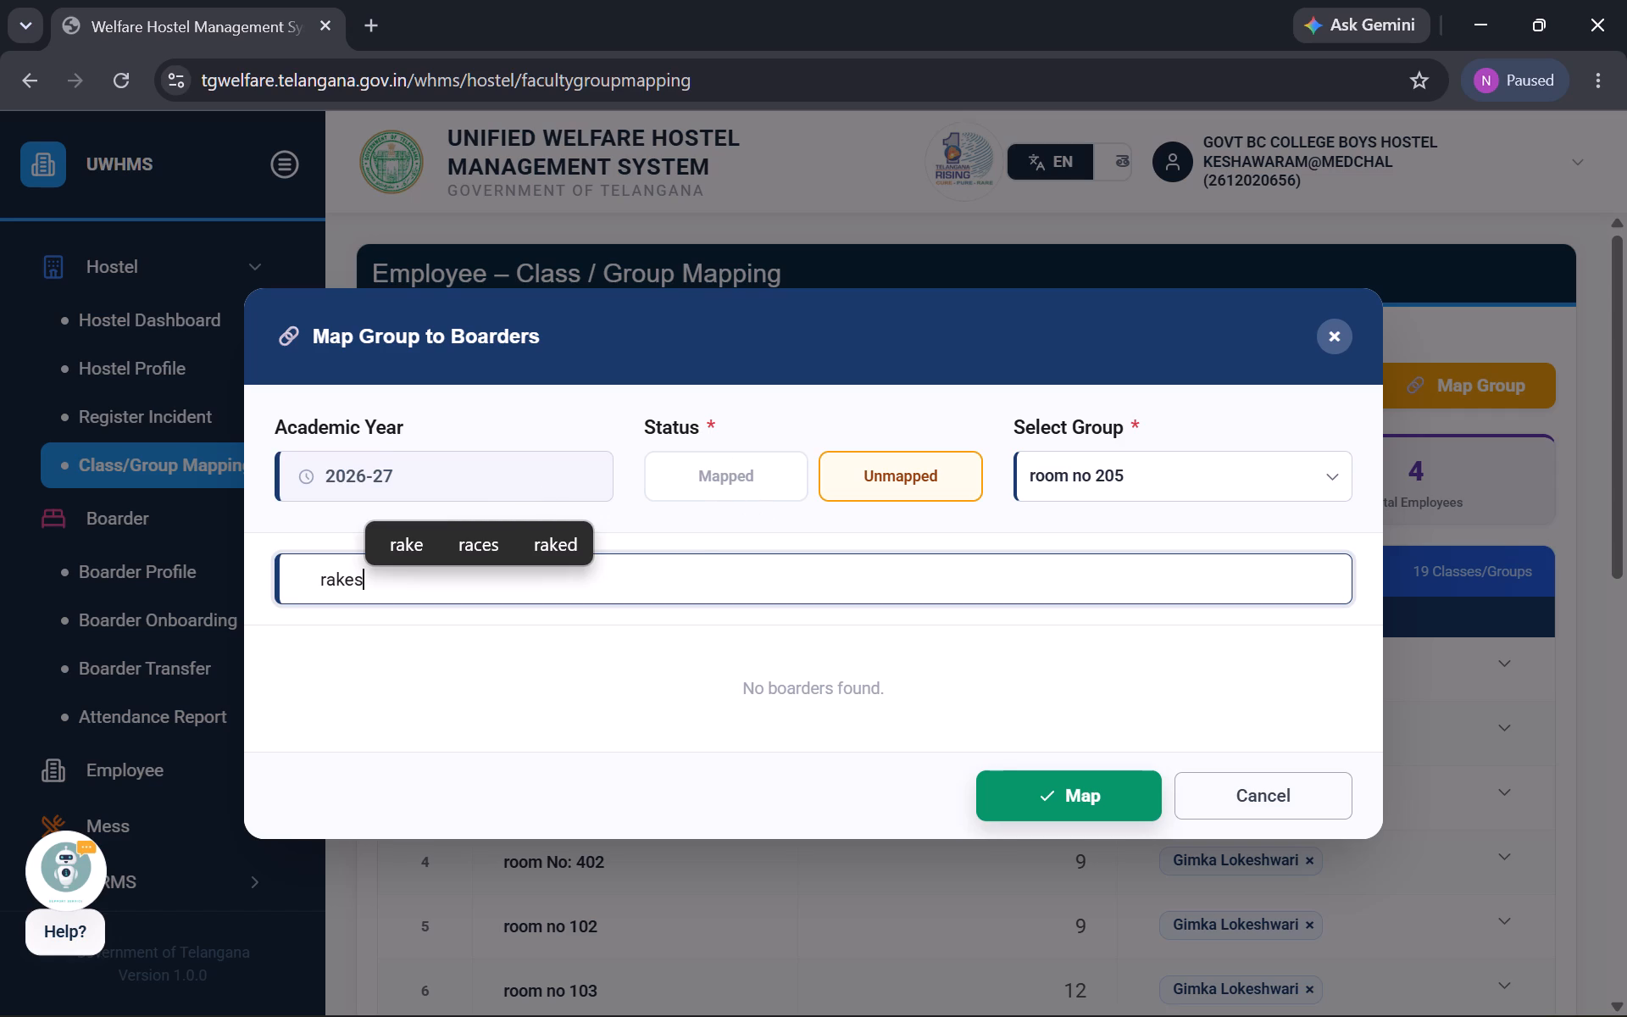
click(658, 575)
key(BackSpace)
key(BackSpace)
key(BackSpace)
key(BackSpace)
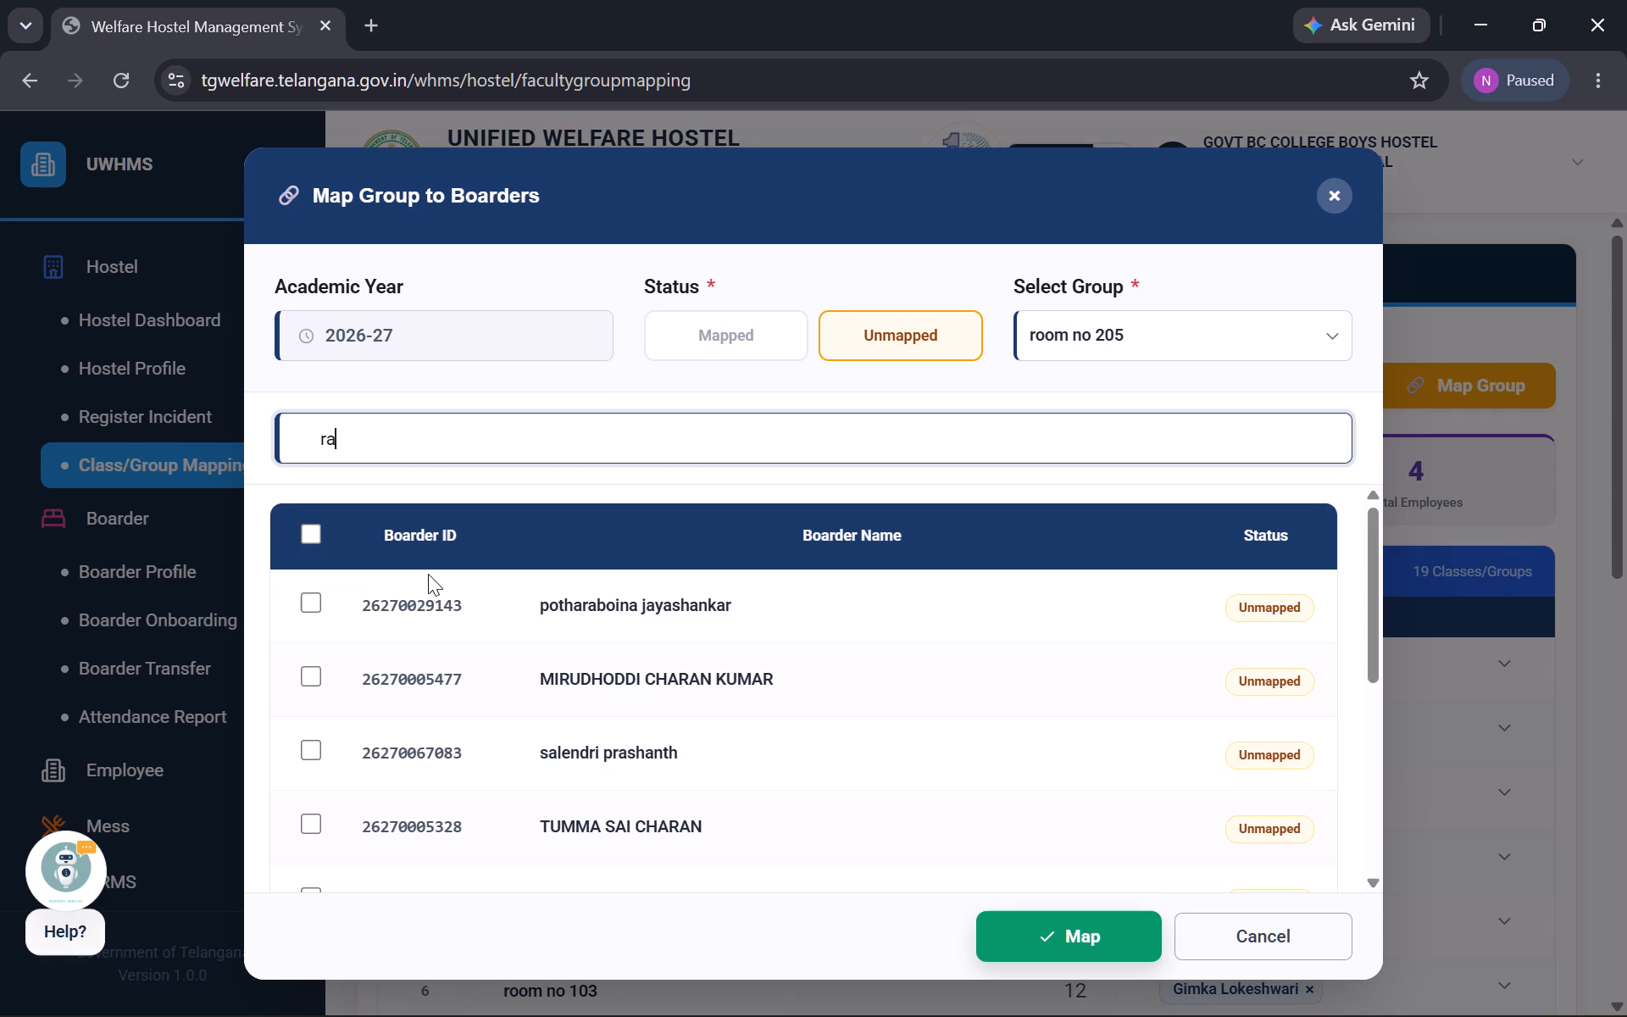
key(BackSpace)
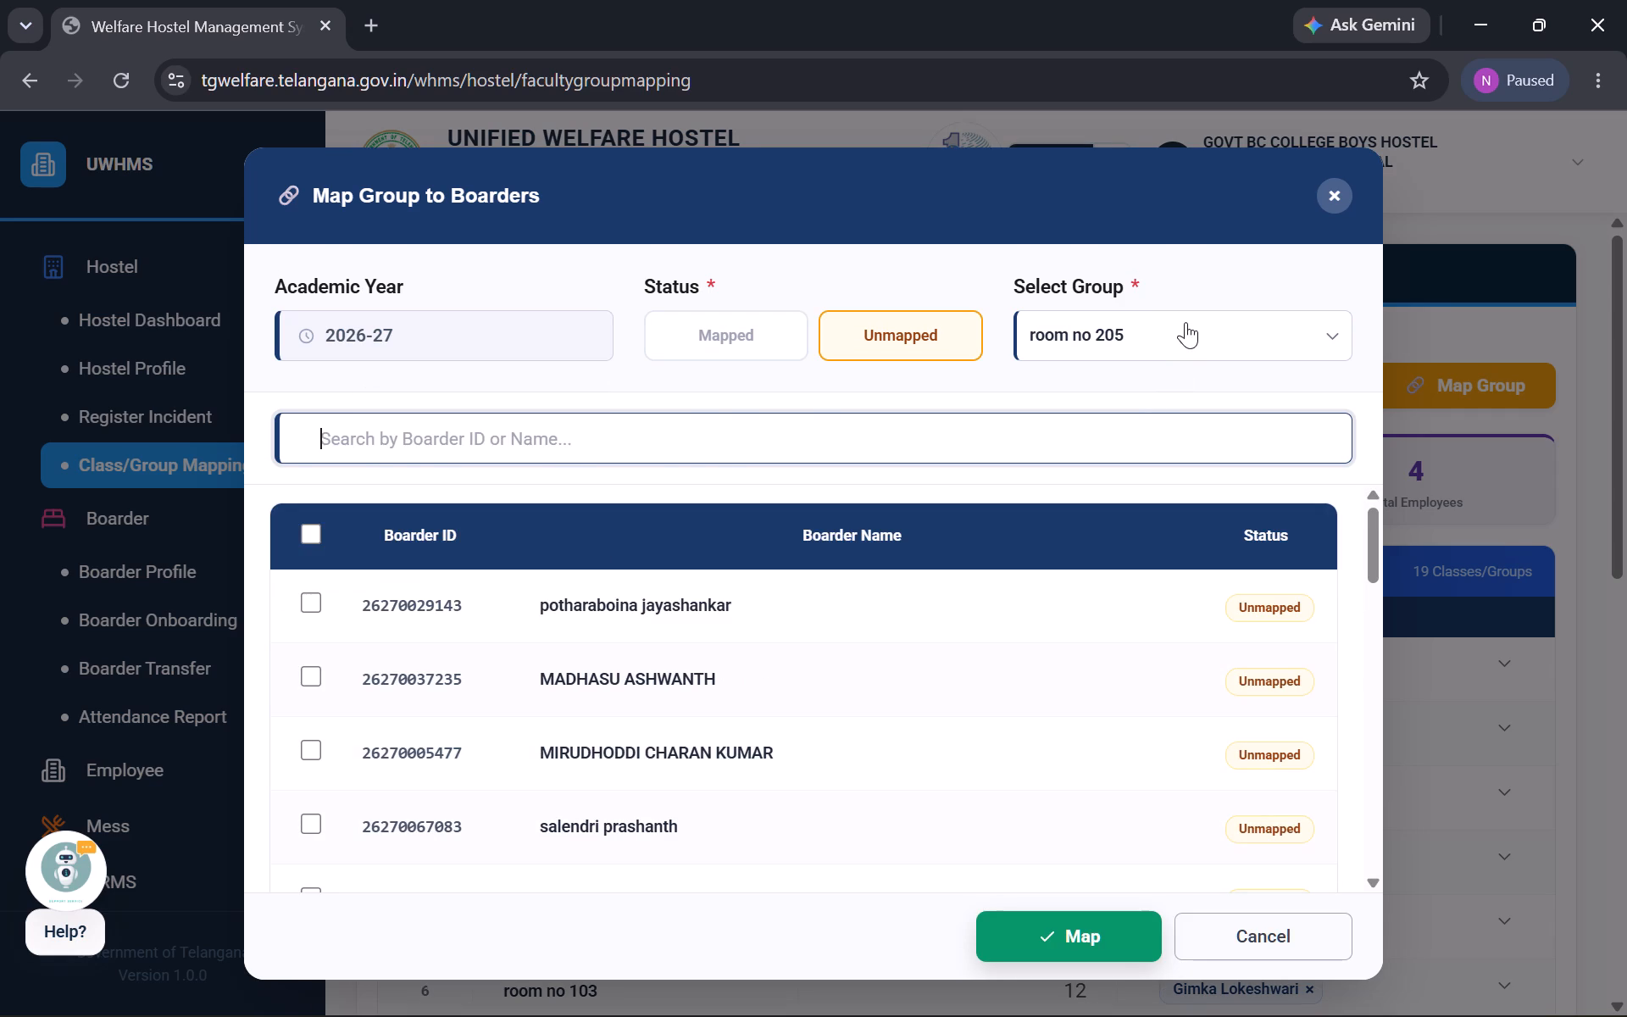
Examine the full list of boarders mapped to room No: 402.
click(708, 320)
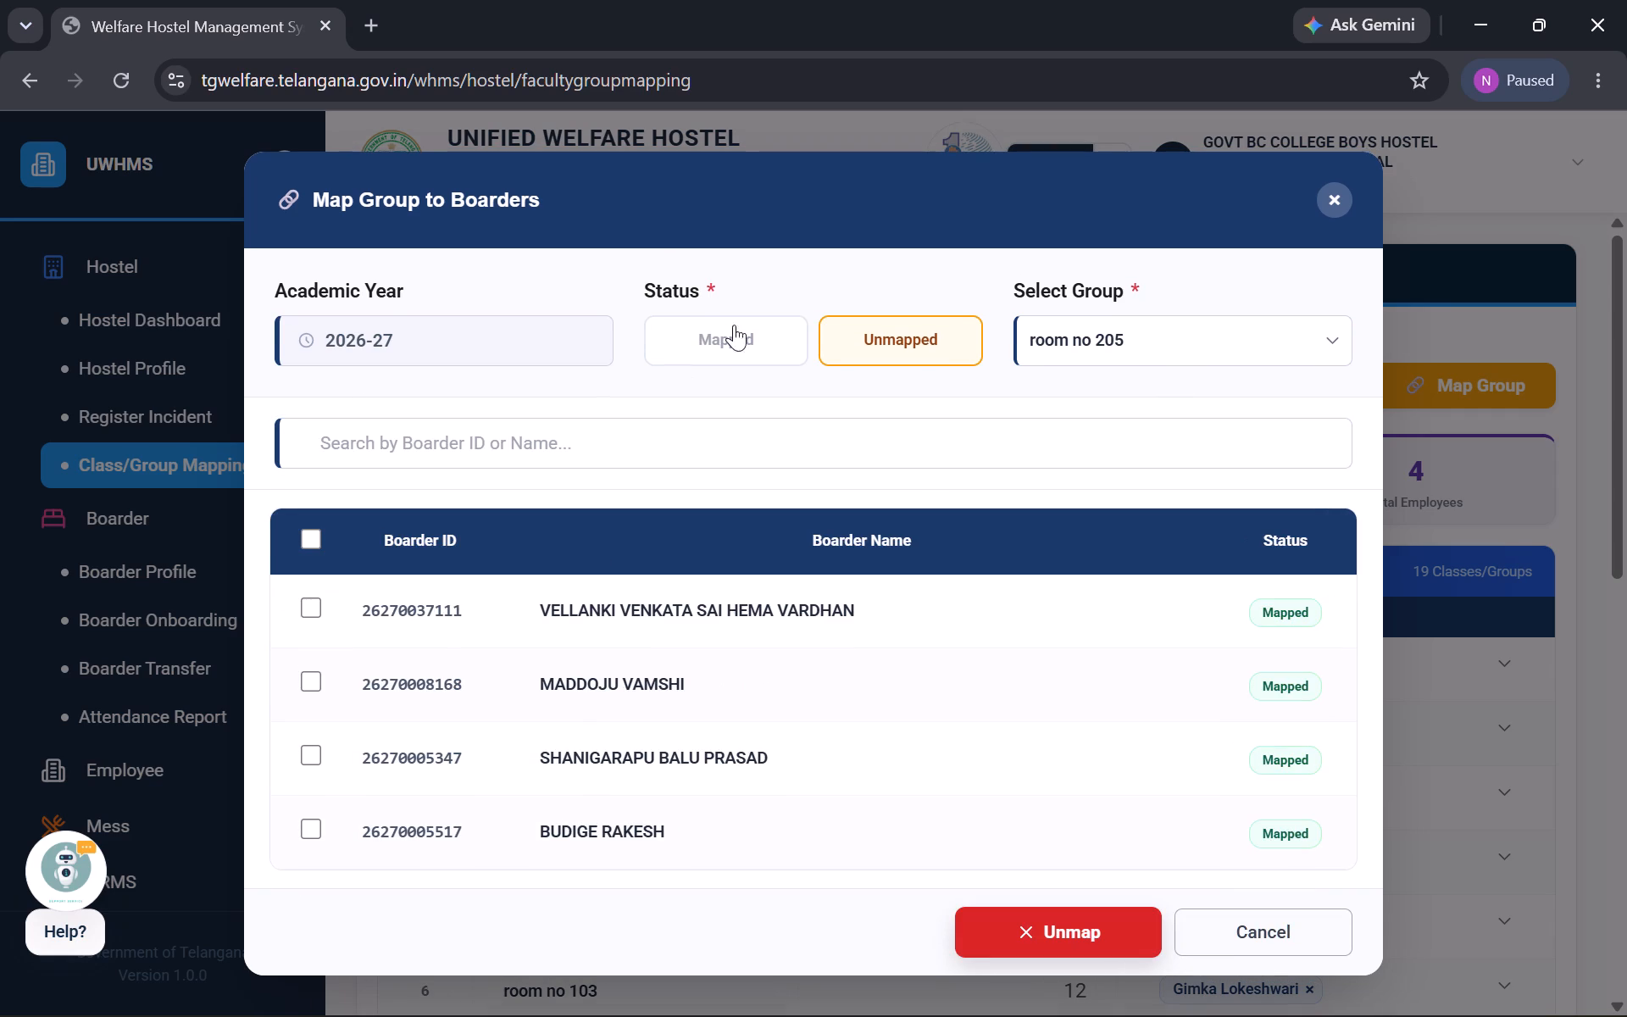
click(1079, 349)
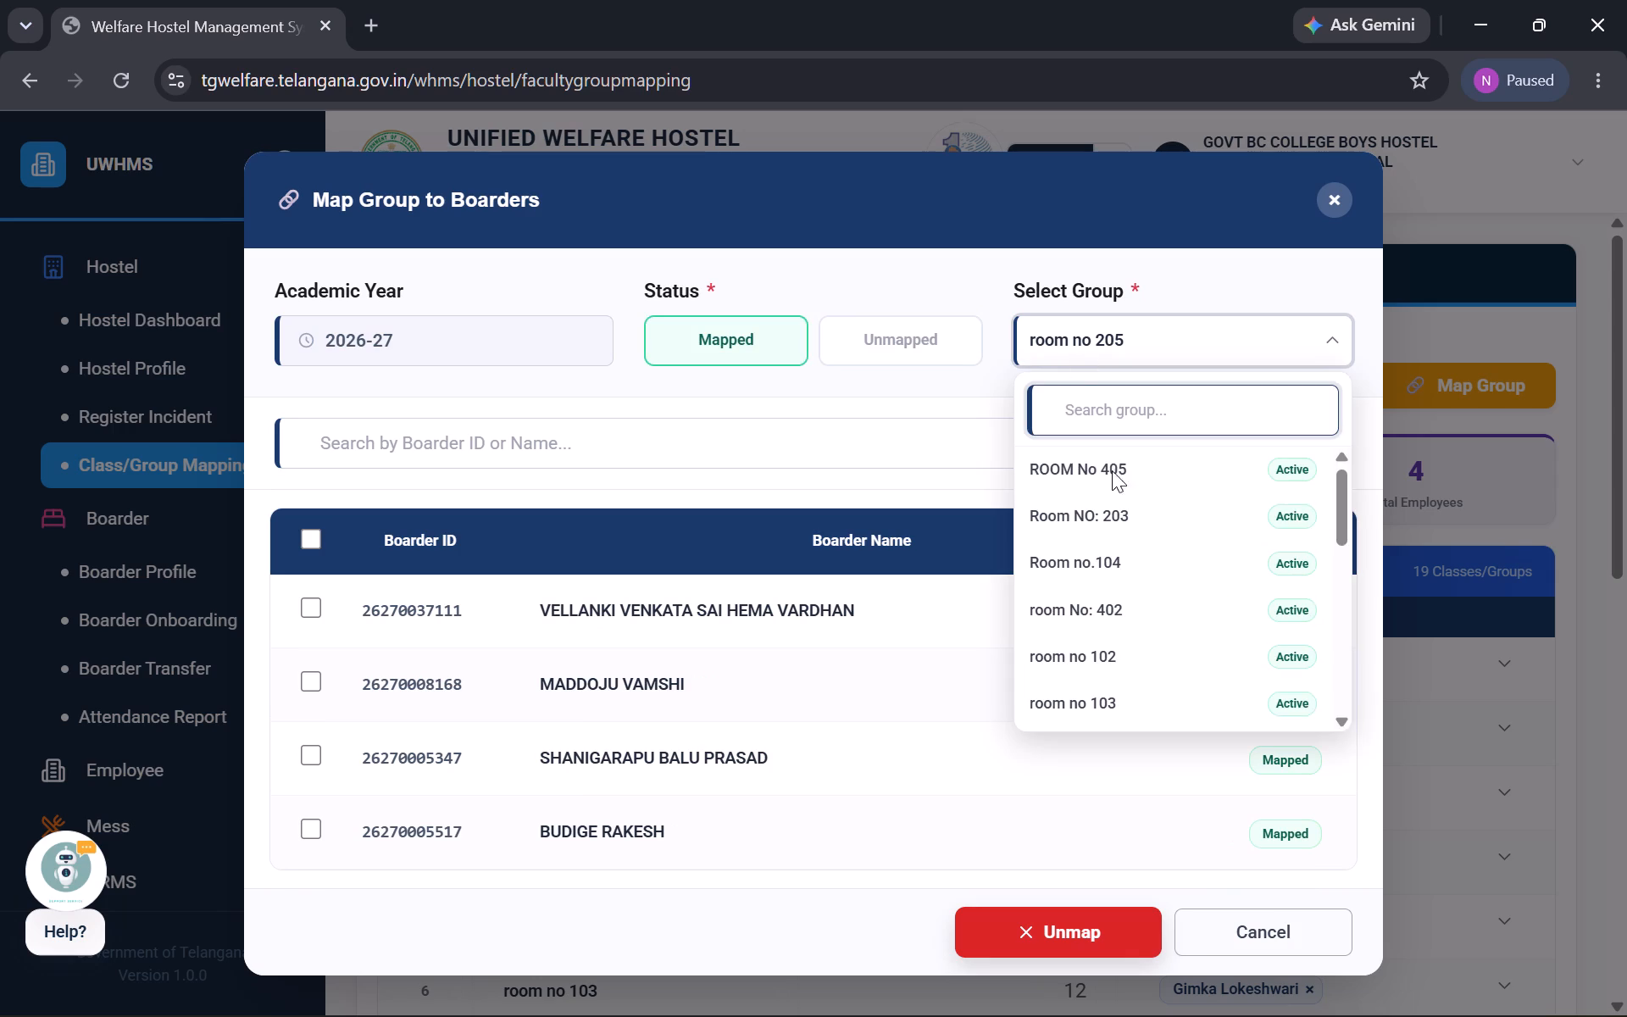
click(1080, 617)
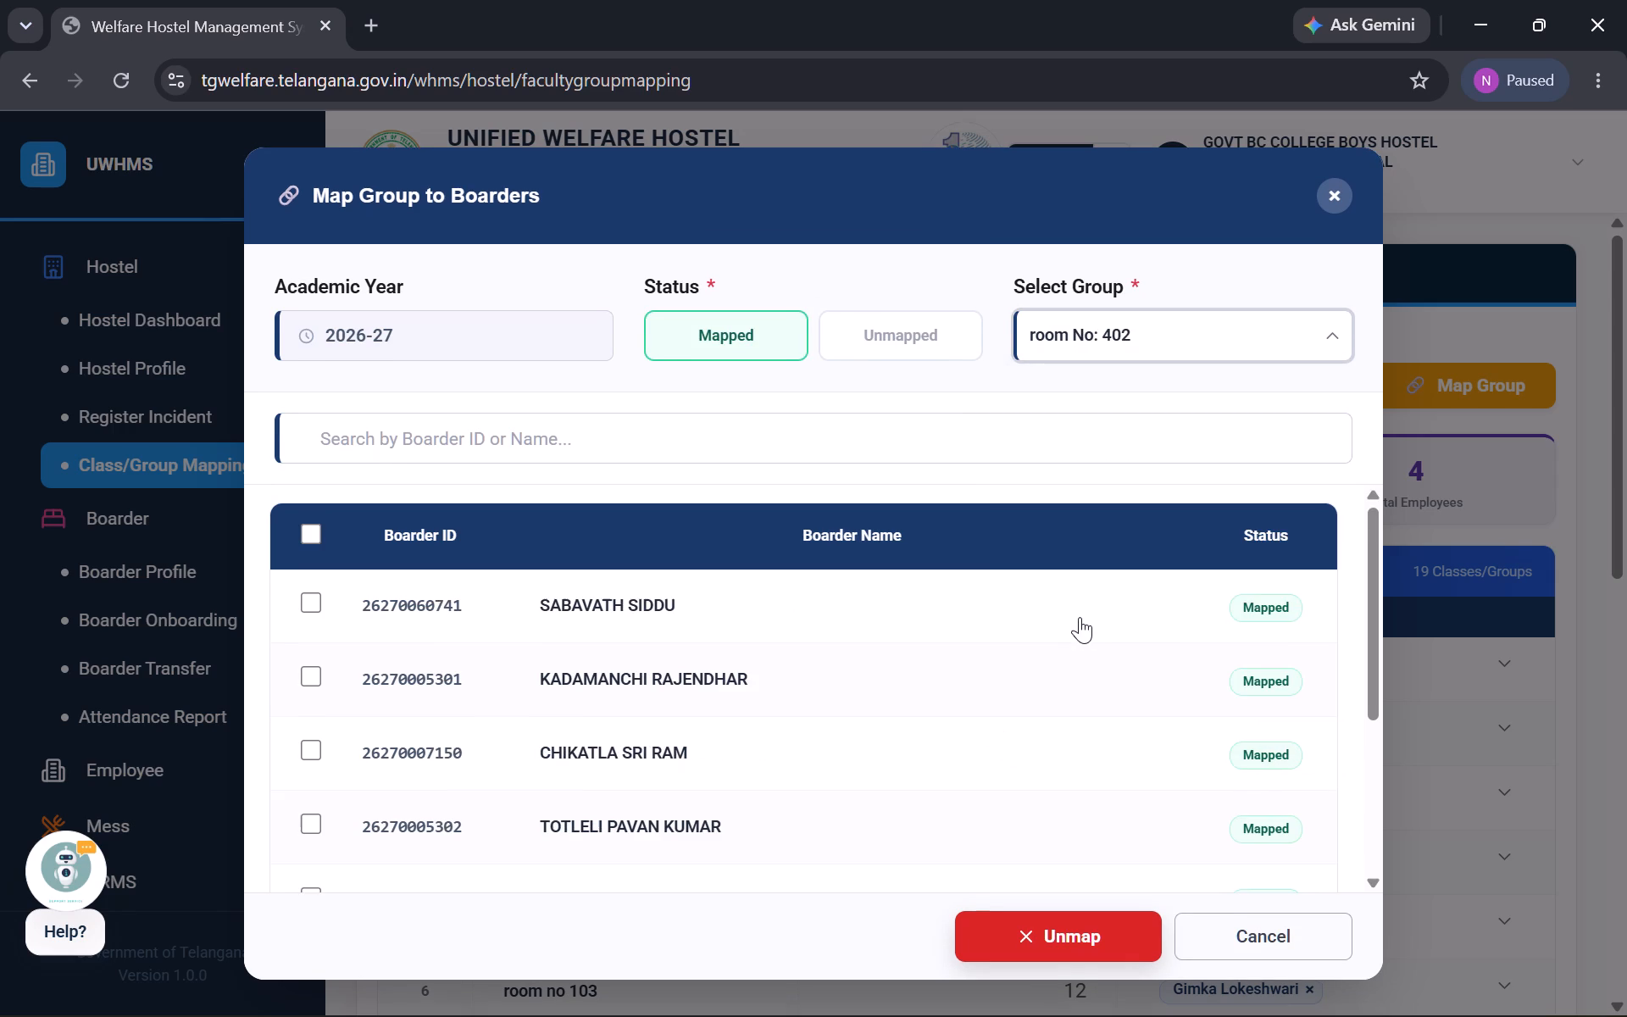
click(1370, 853)
click(1370, 853)
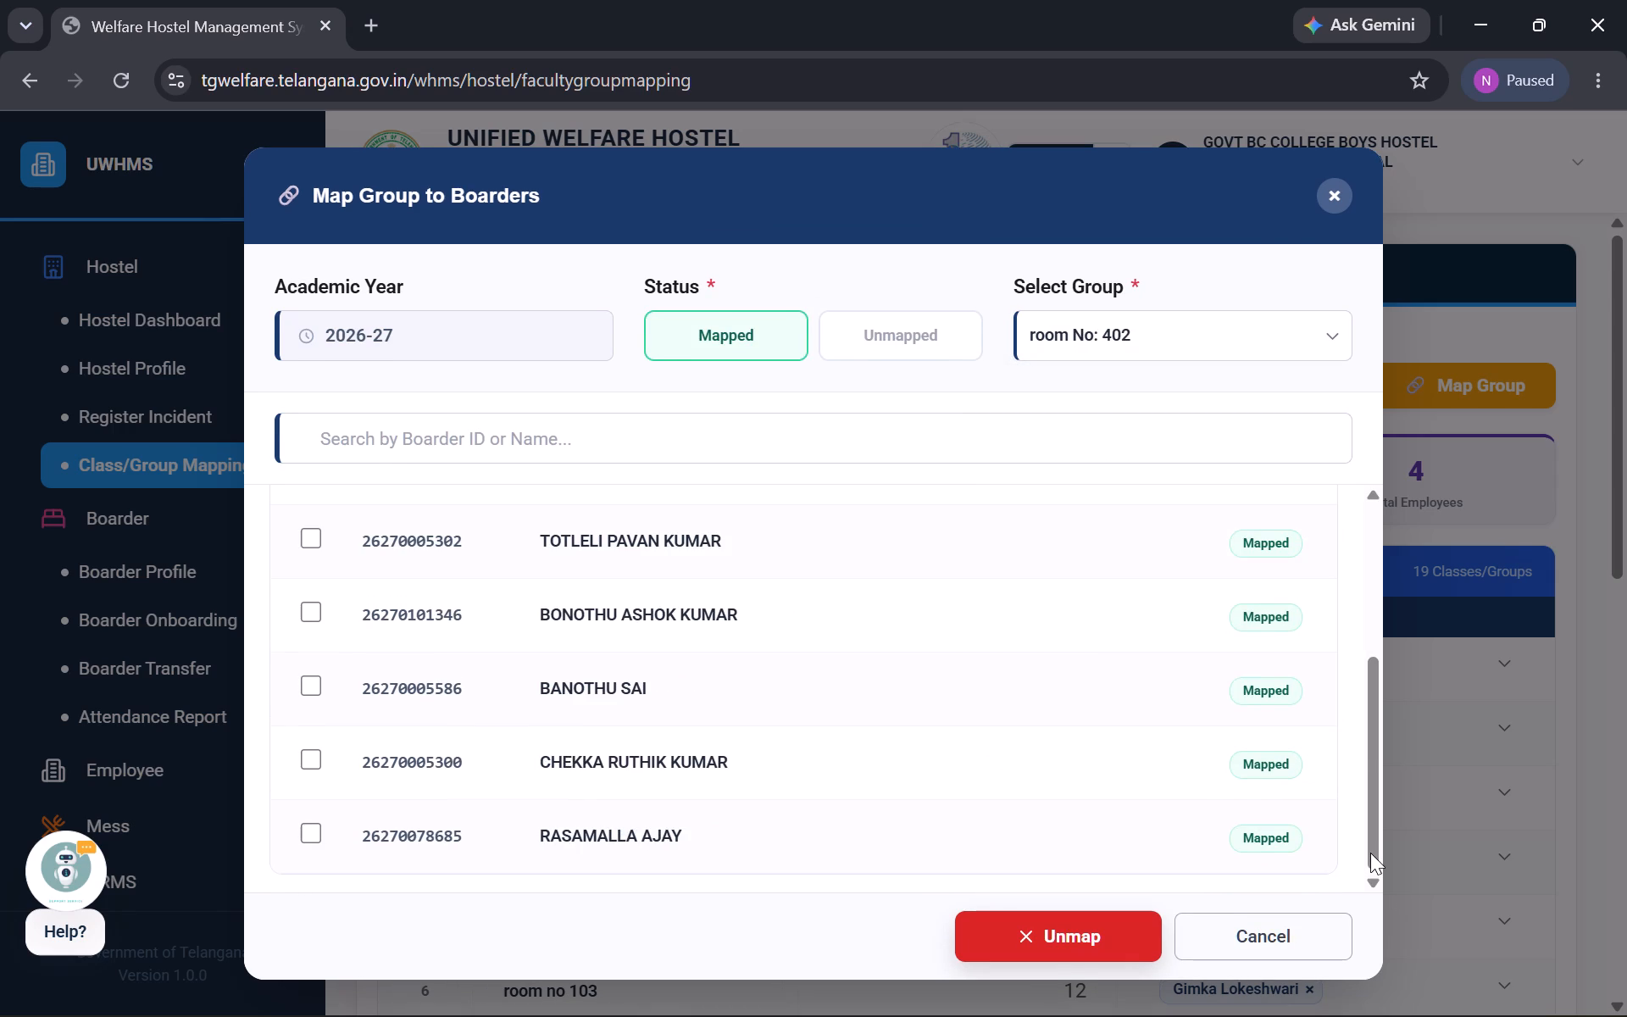
click(1370, 853)
click(1369, 503)
double_click(1369, 503)
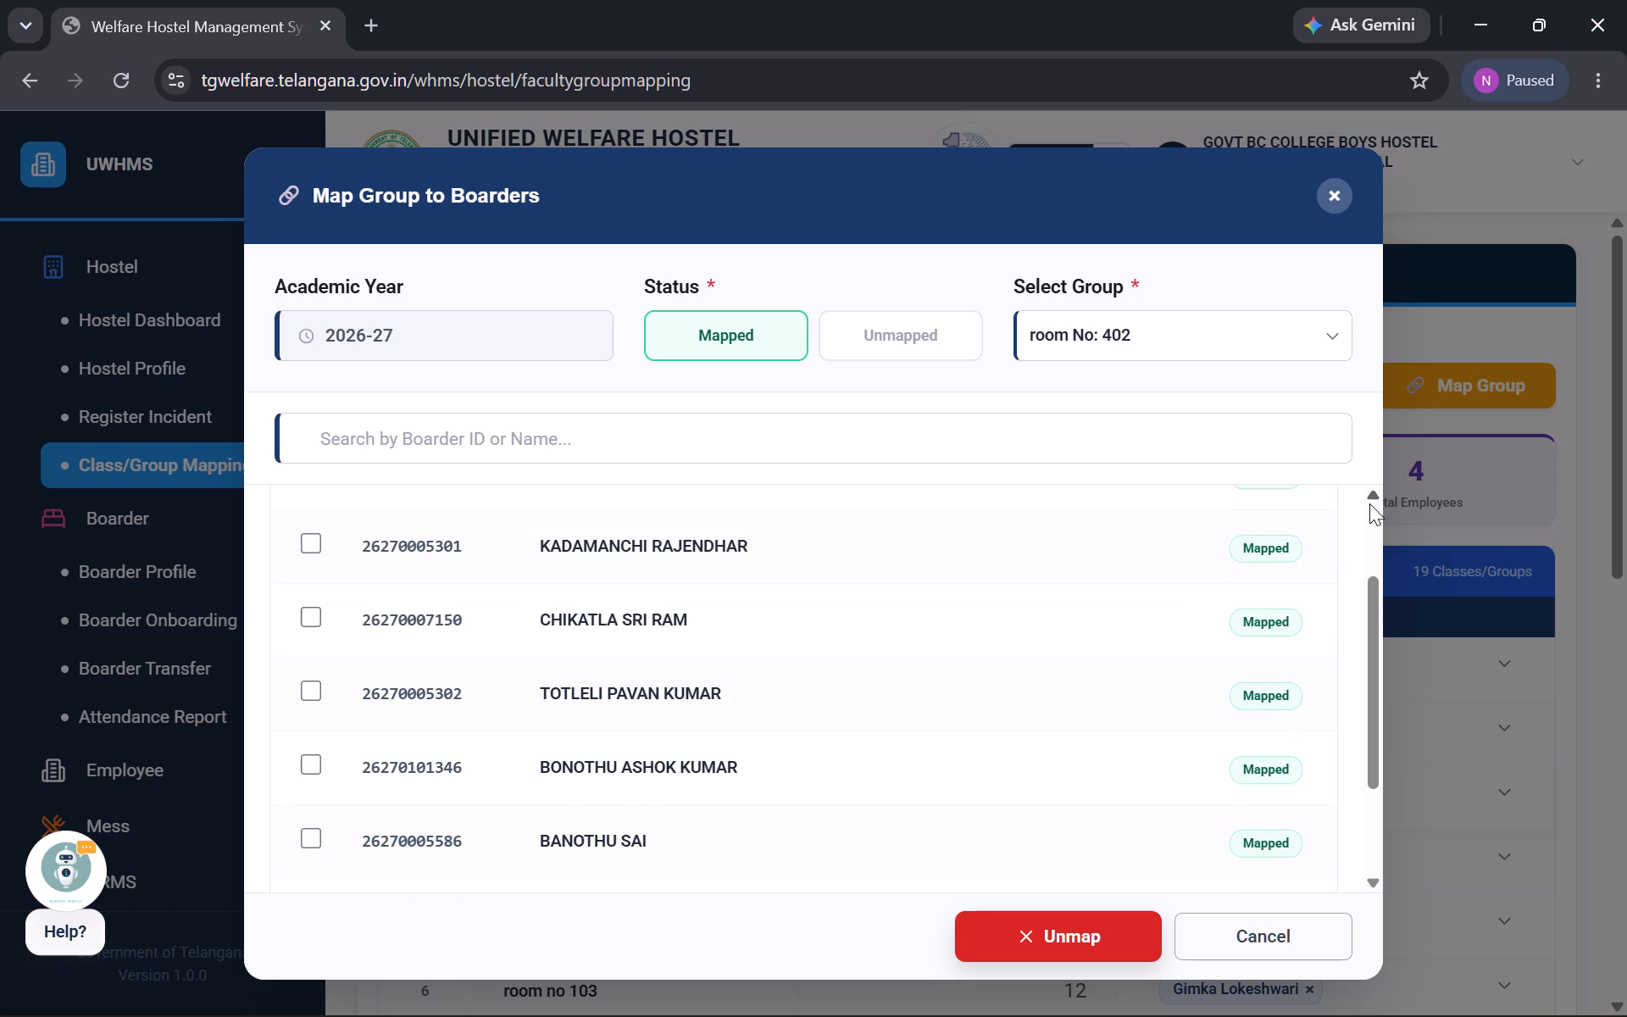
click(1369, 503)
click(1369, 503)
click(1369, 503)
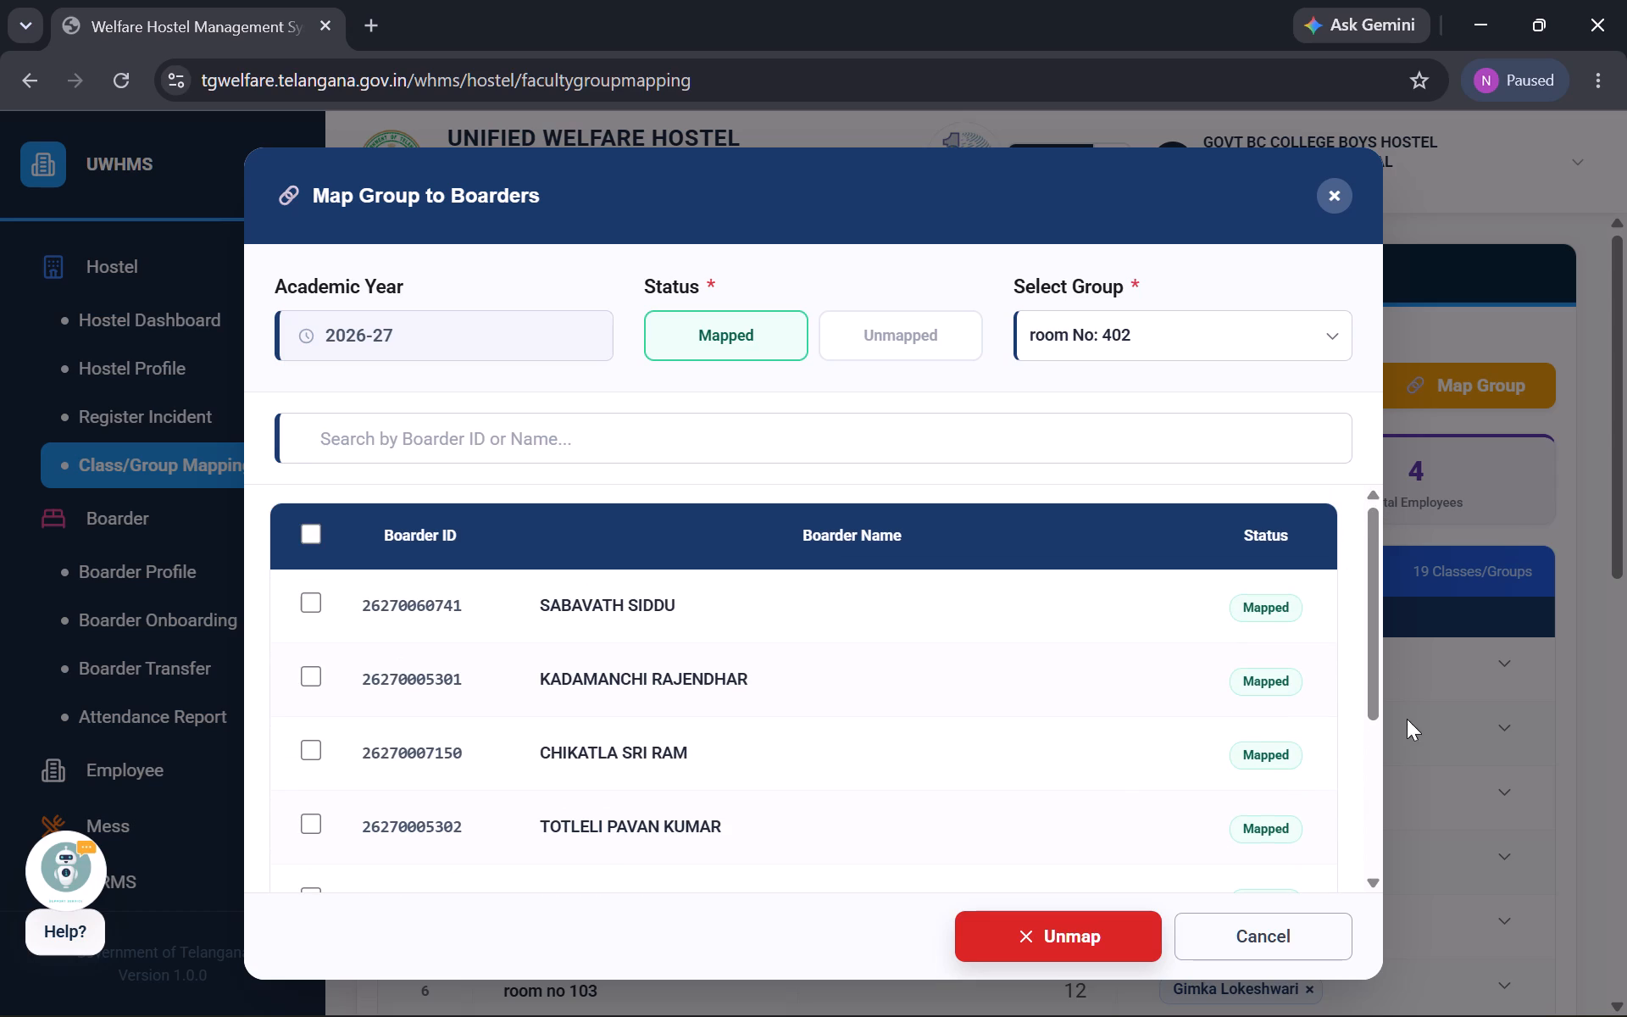
click(1373, 864)
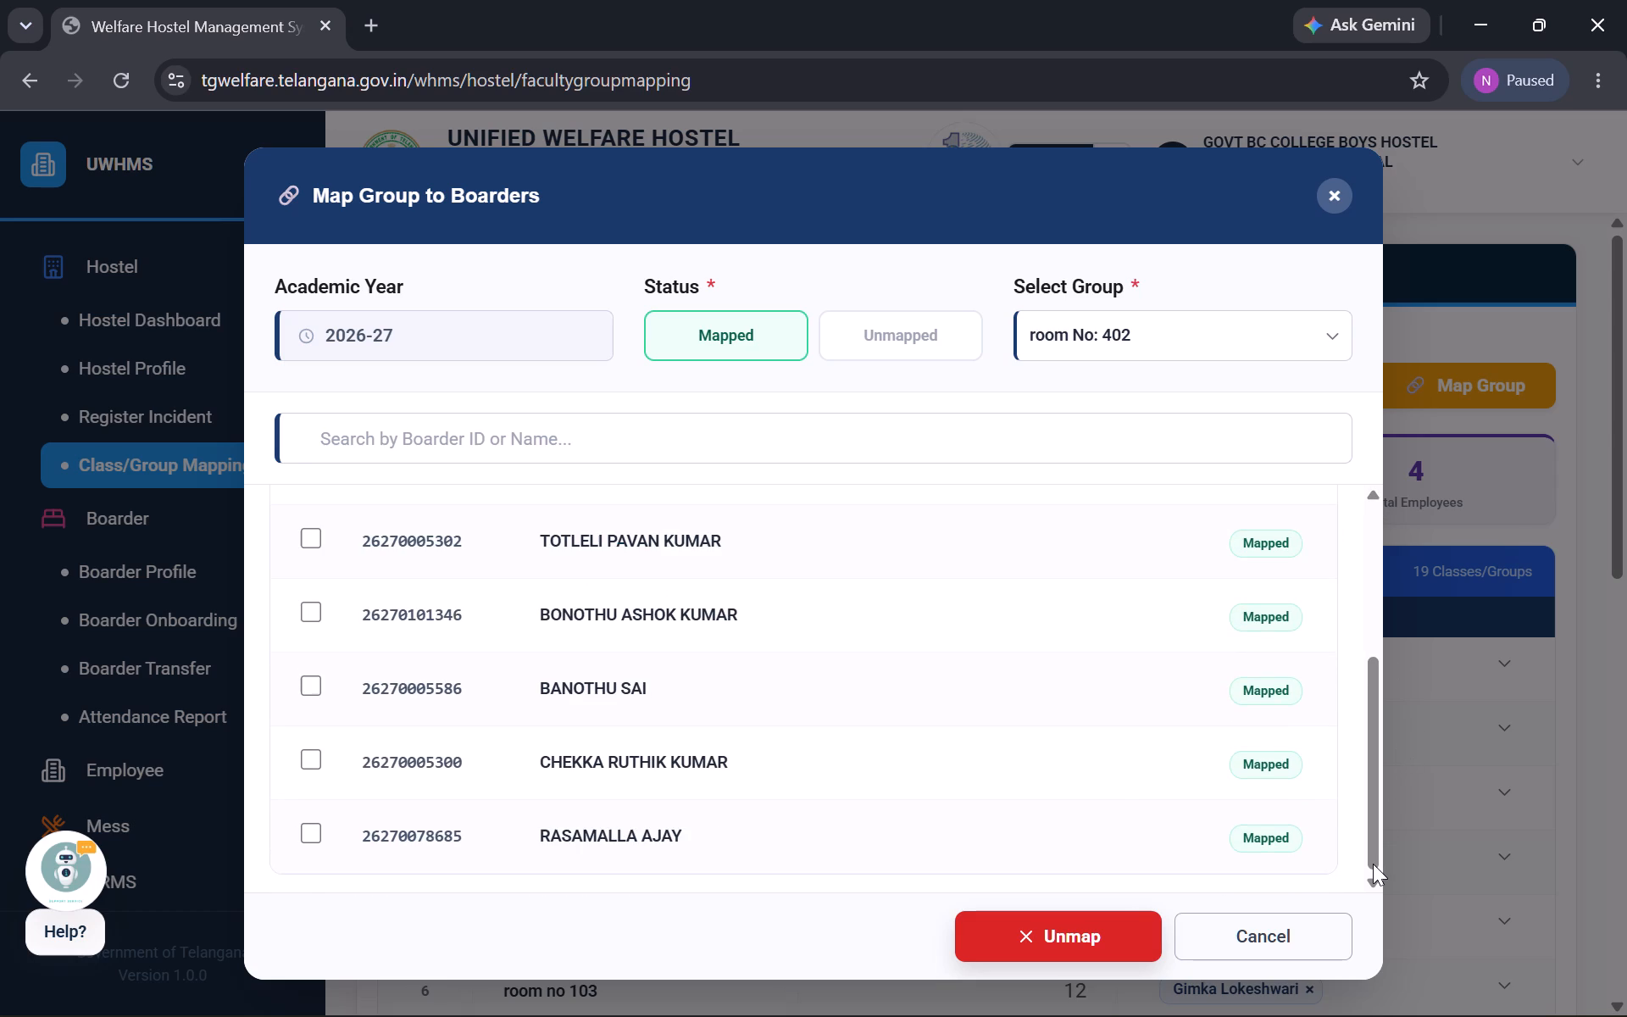
click(1376, 498)
click(1376, 498)
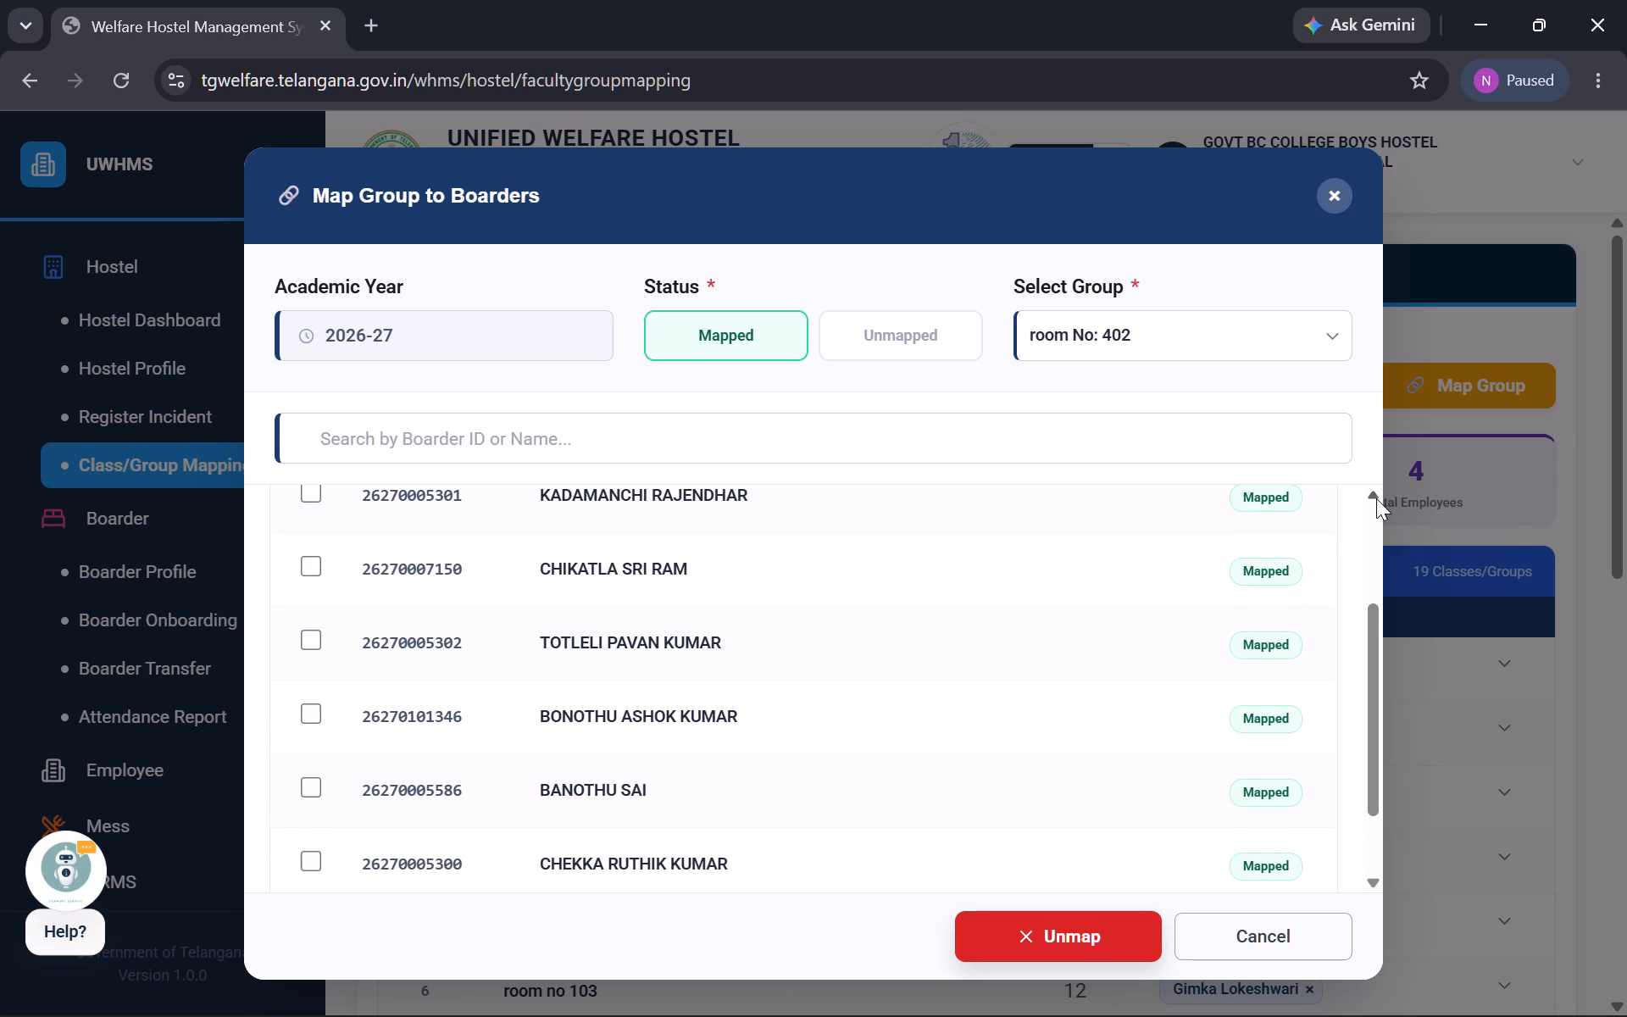
click(1376, 498)
click(1376, 498)
double_click(1376, 498)
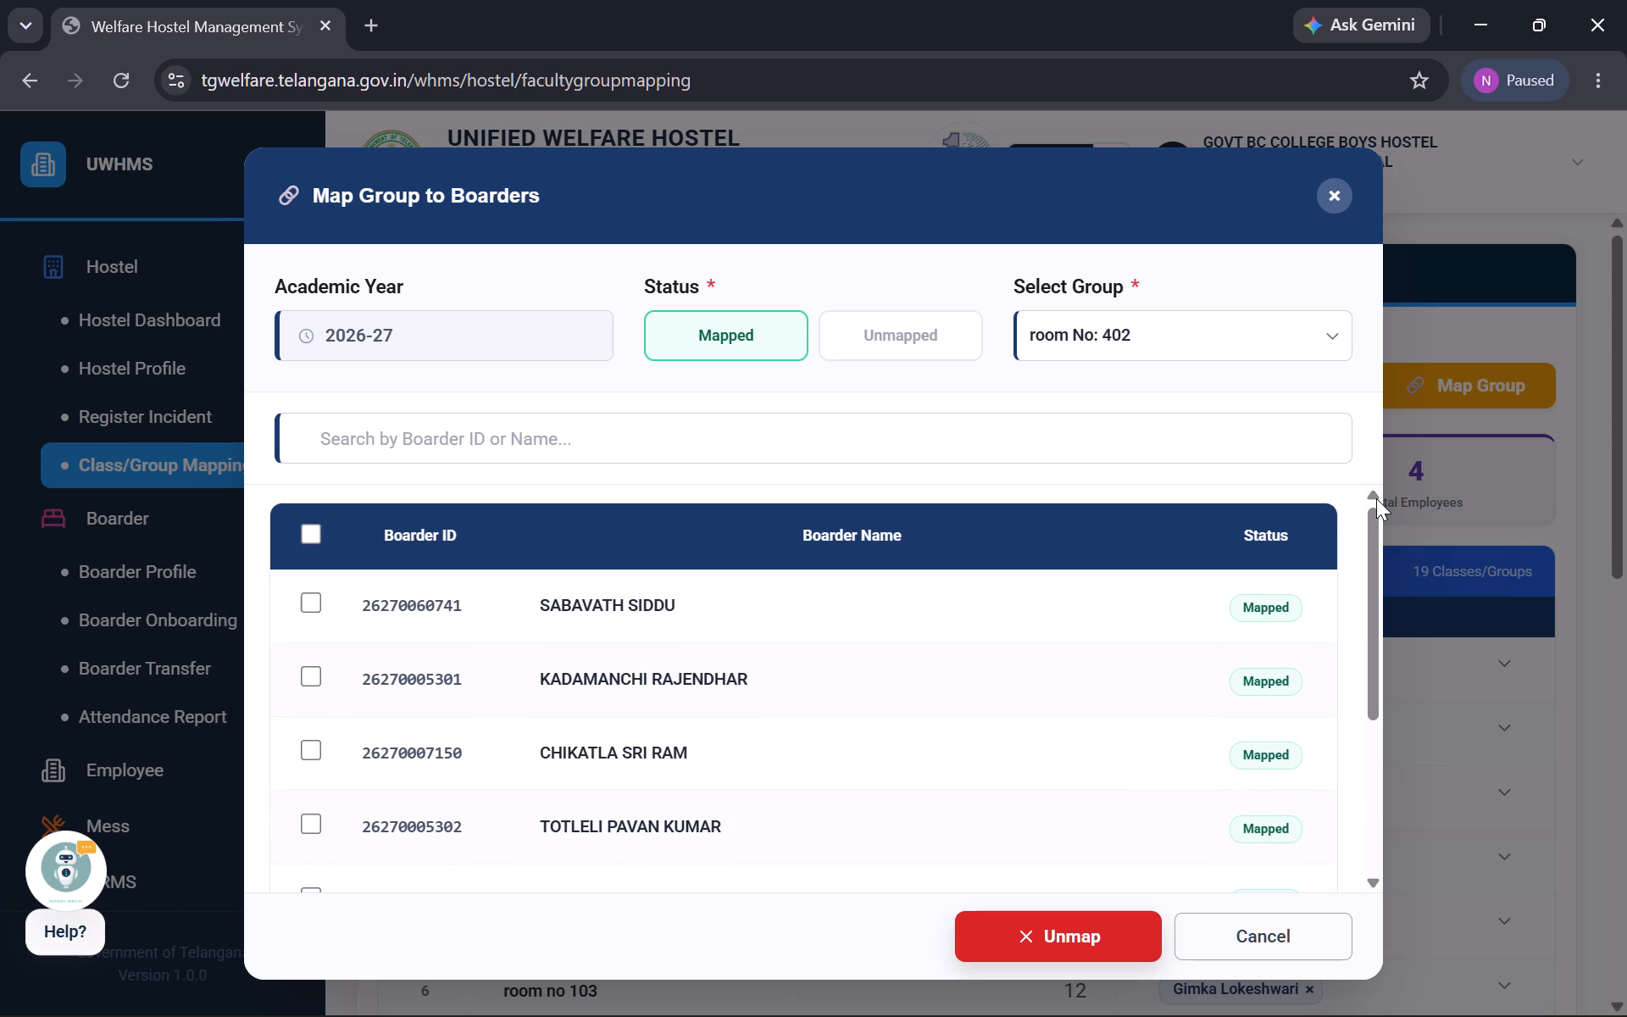
click(1378, 870)
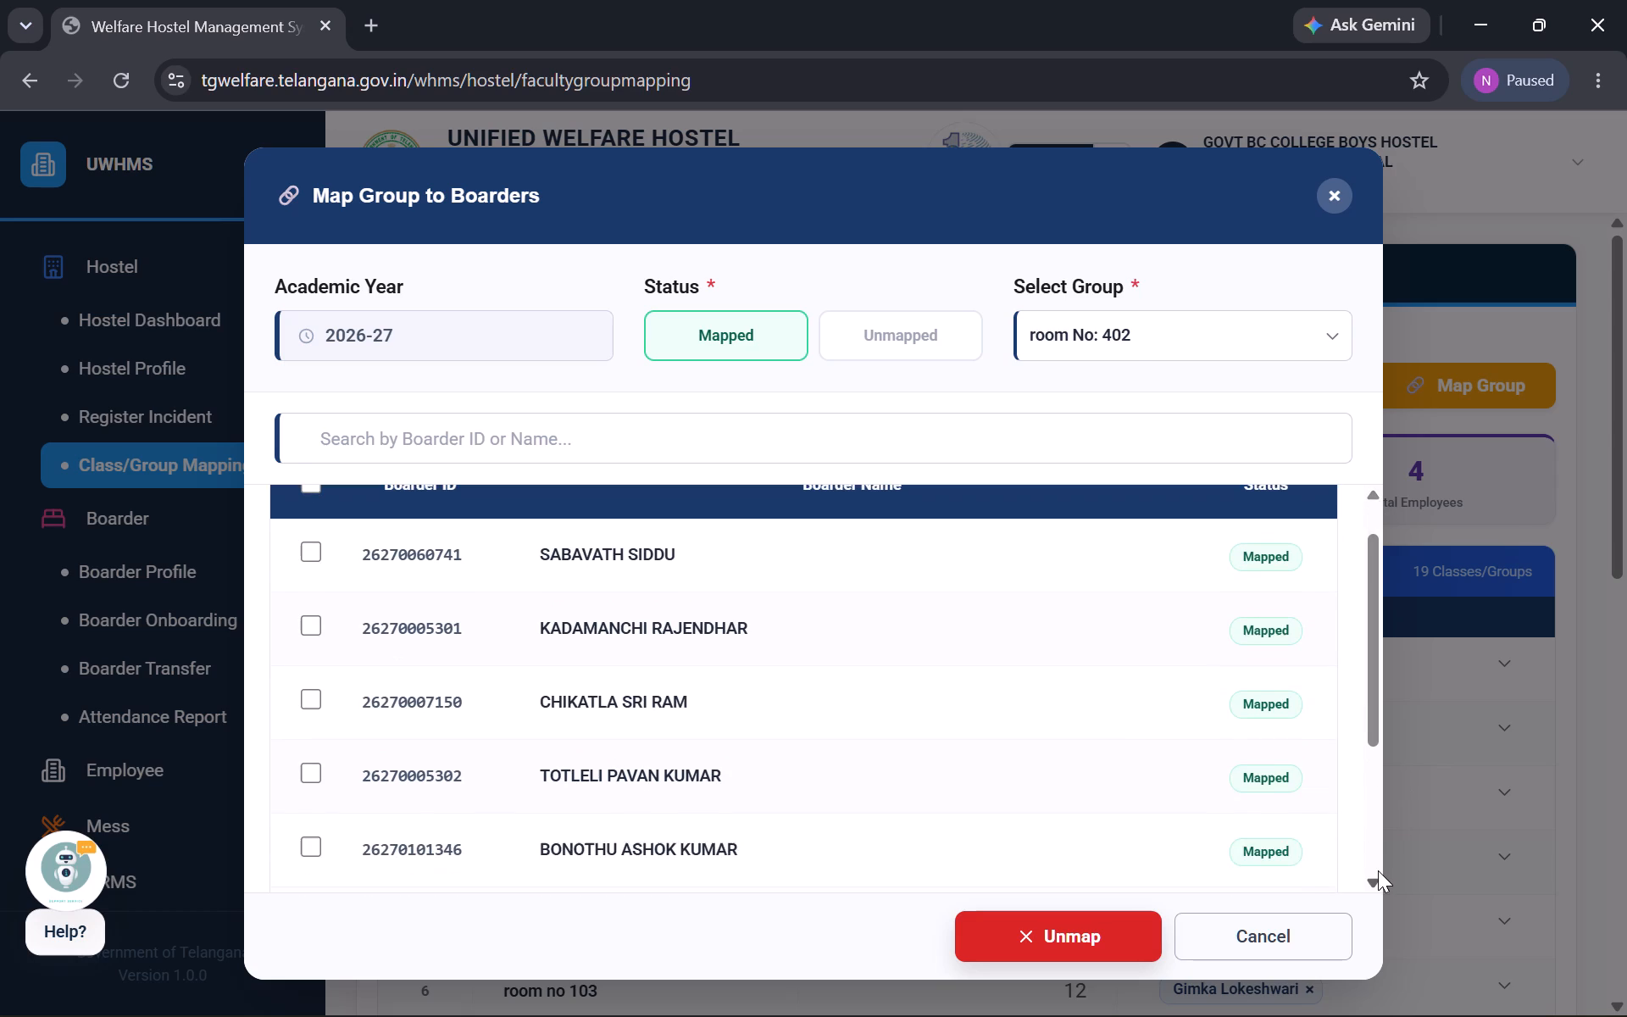
click(1378, 870)
click(1378, 870)
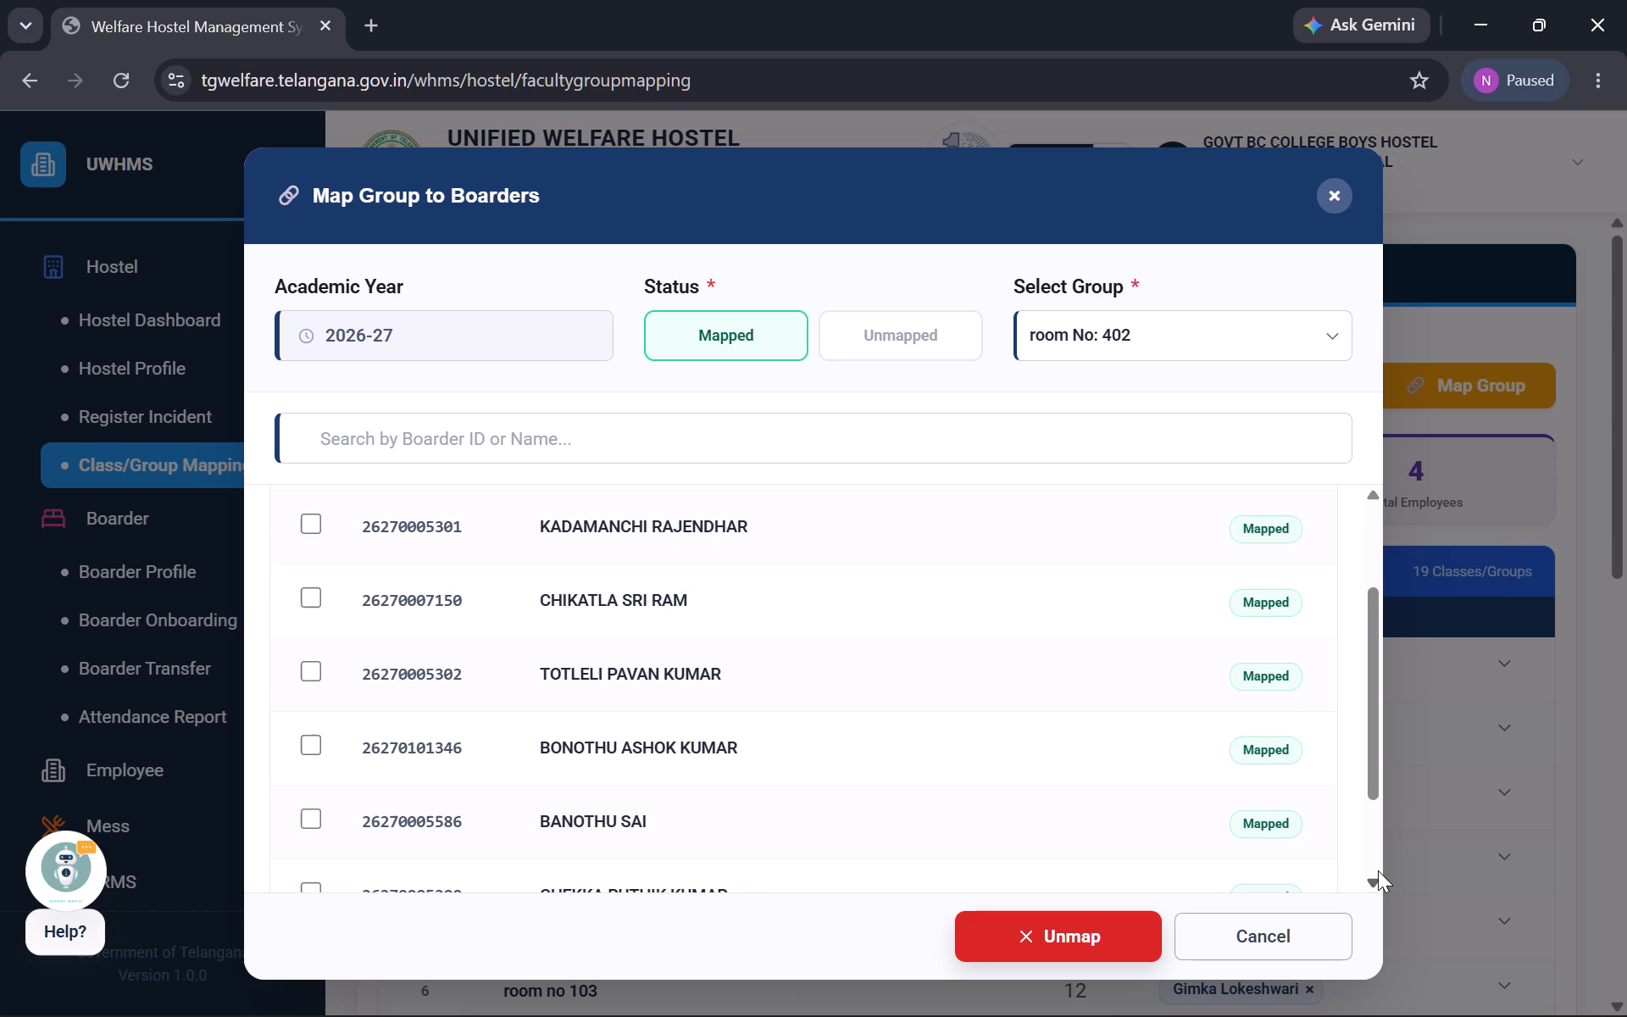
click(1378, 870)
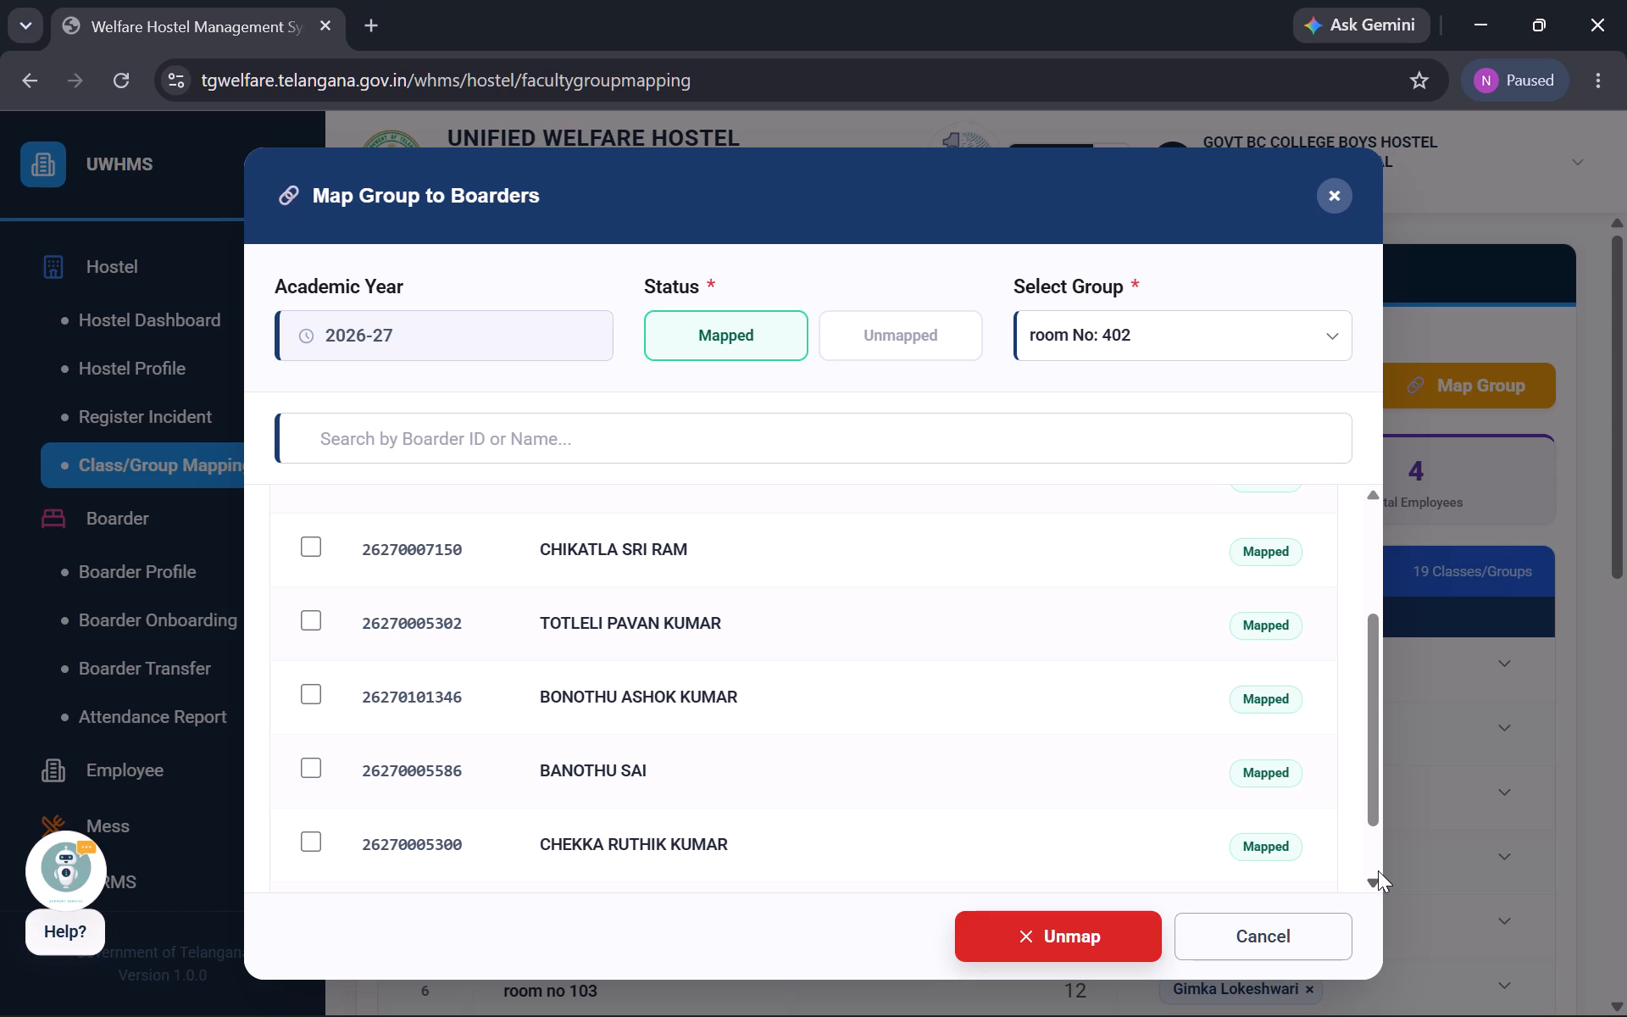
click(1378, 870)
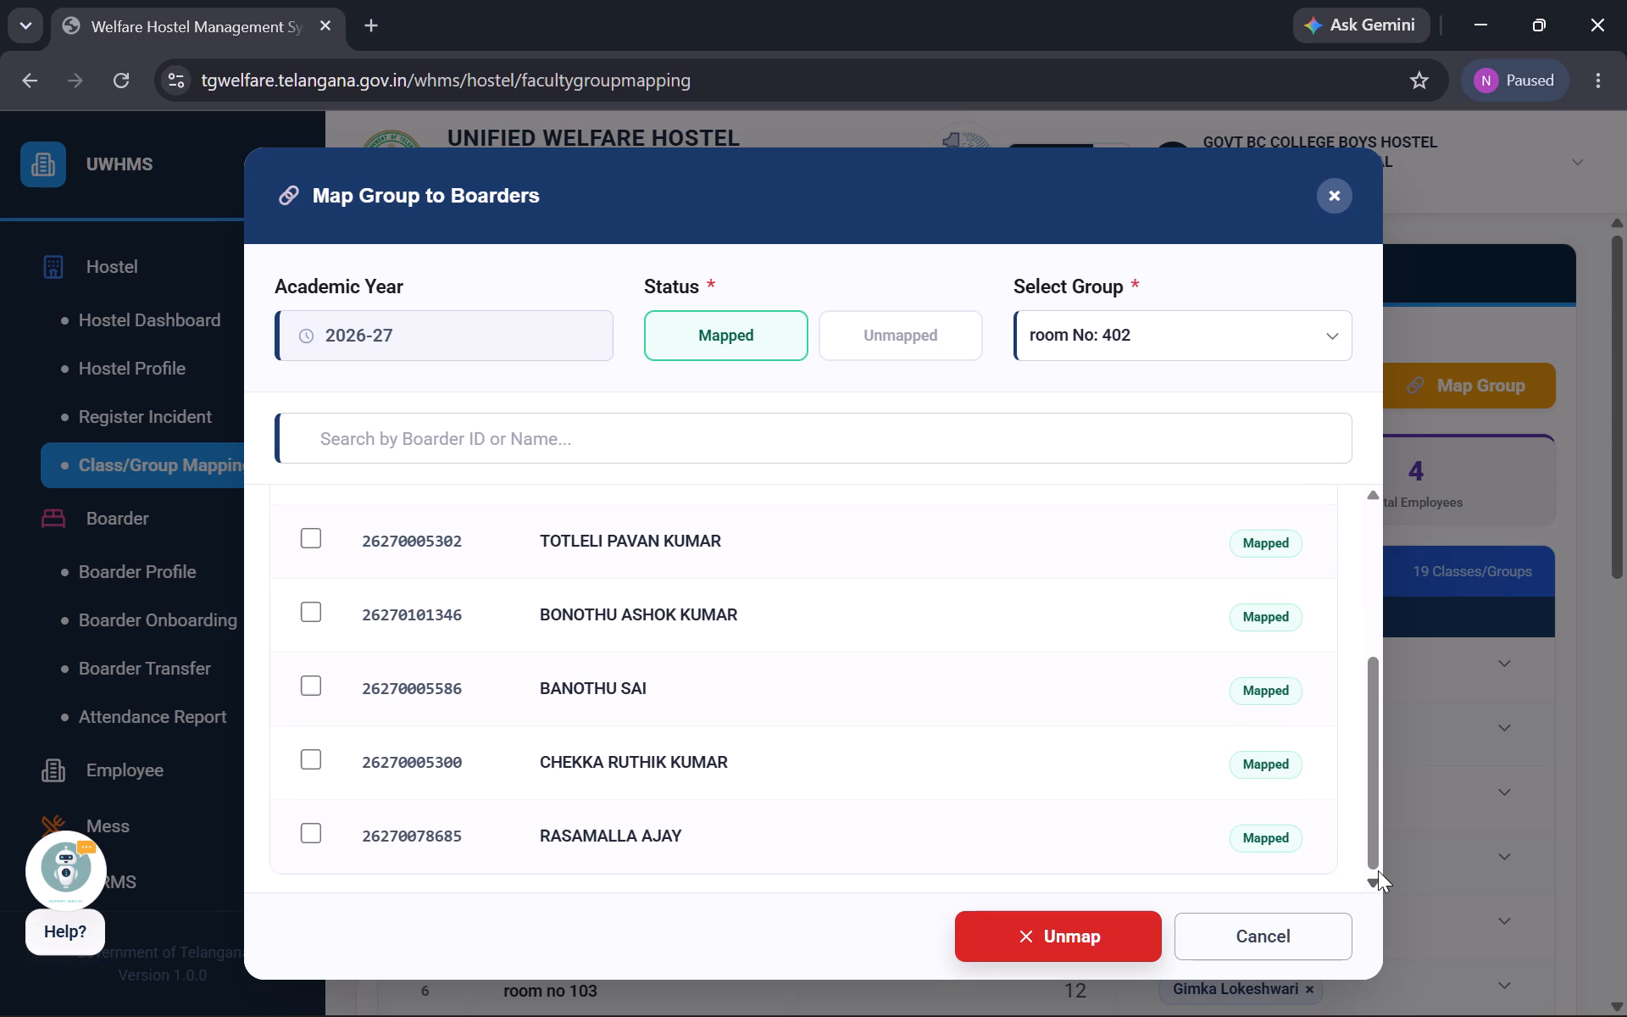
click(1378, 870)
click(1374, 512)
click(1371, 875)
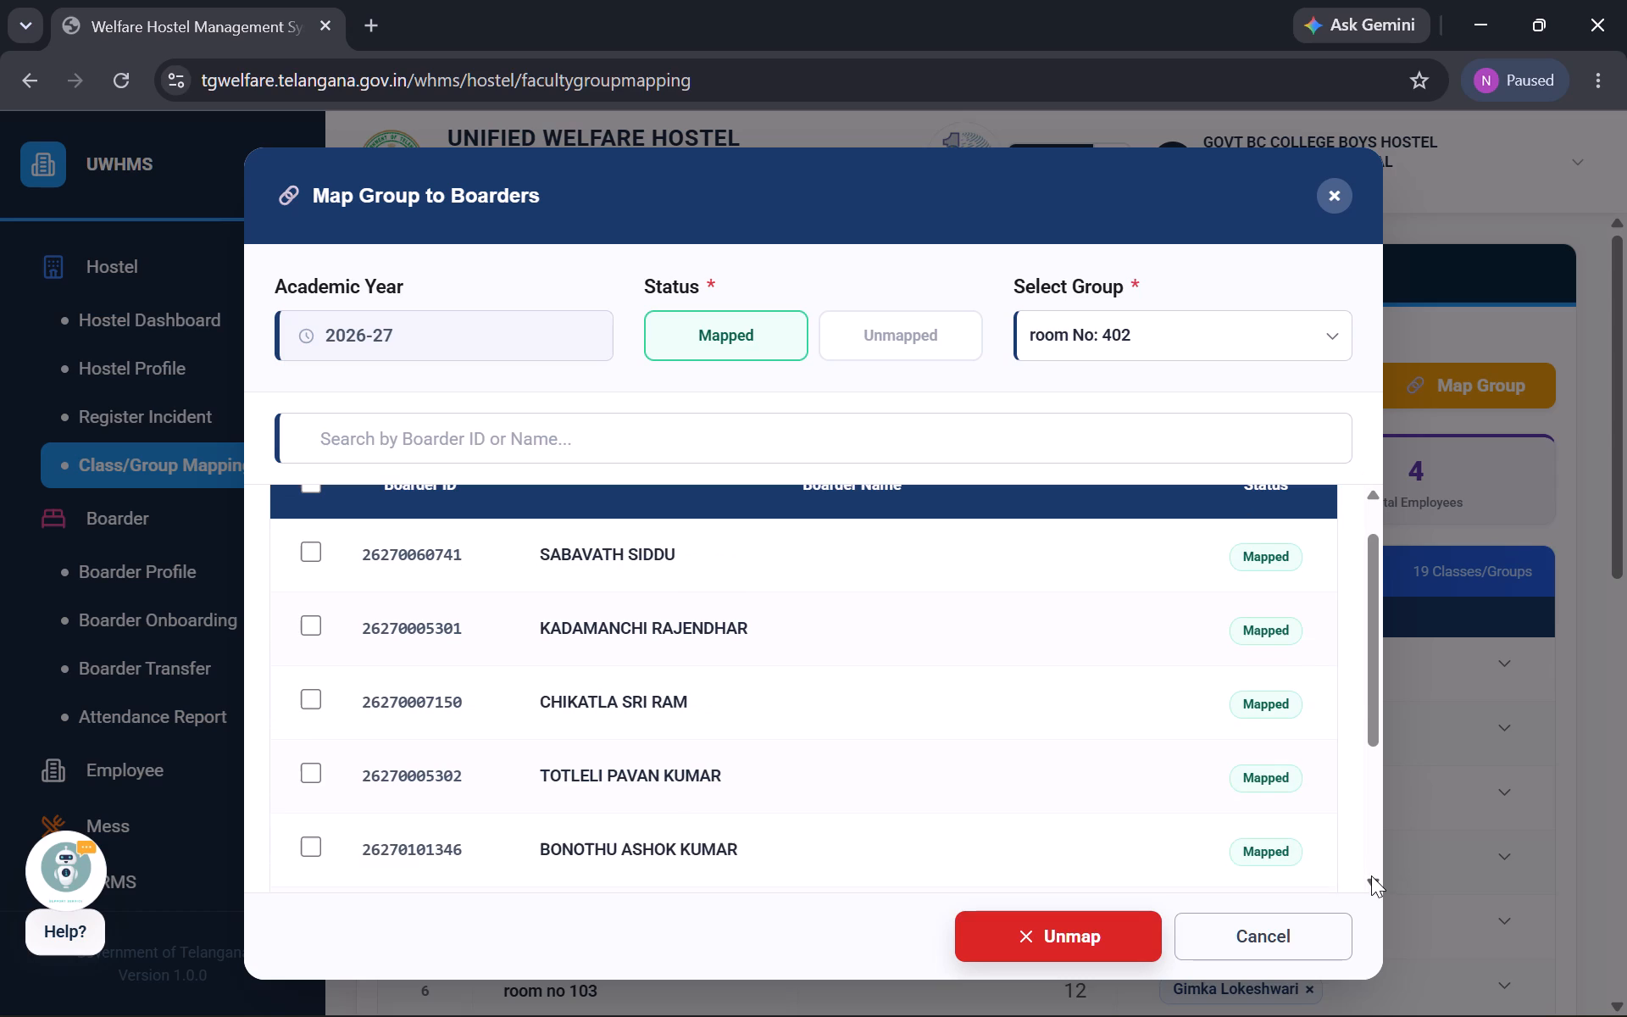
click(1371, 875)
click(1371, 875)
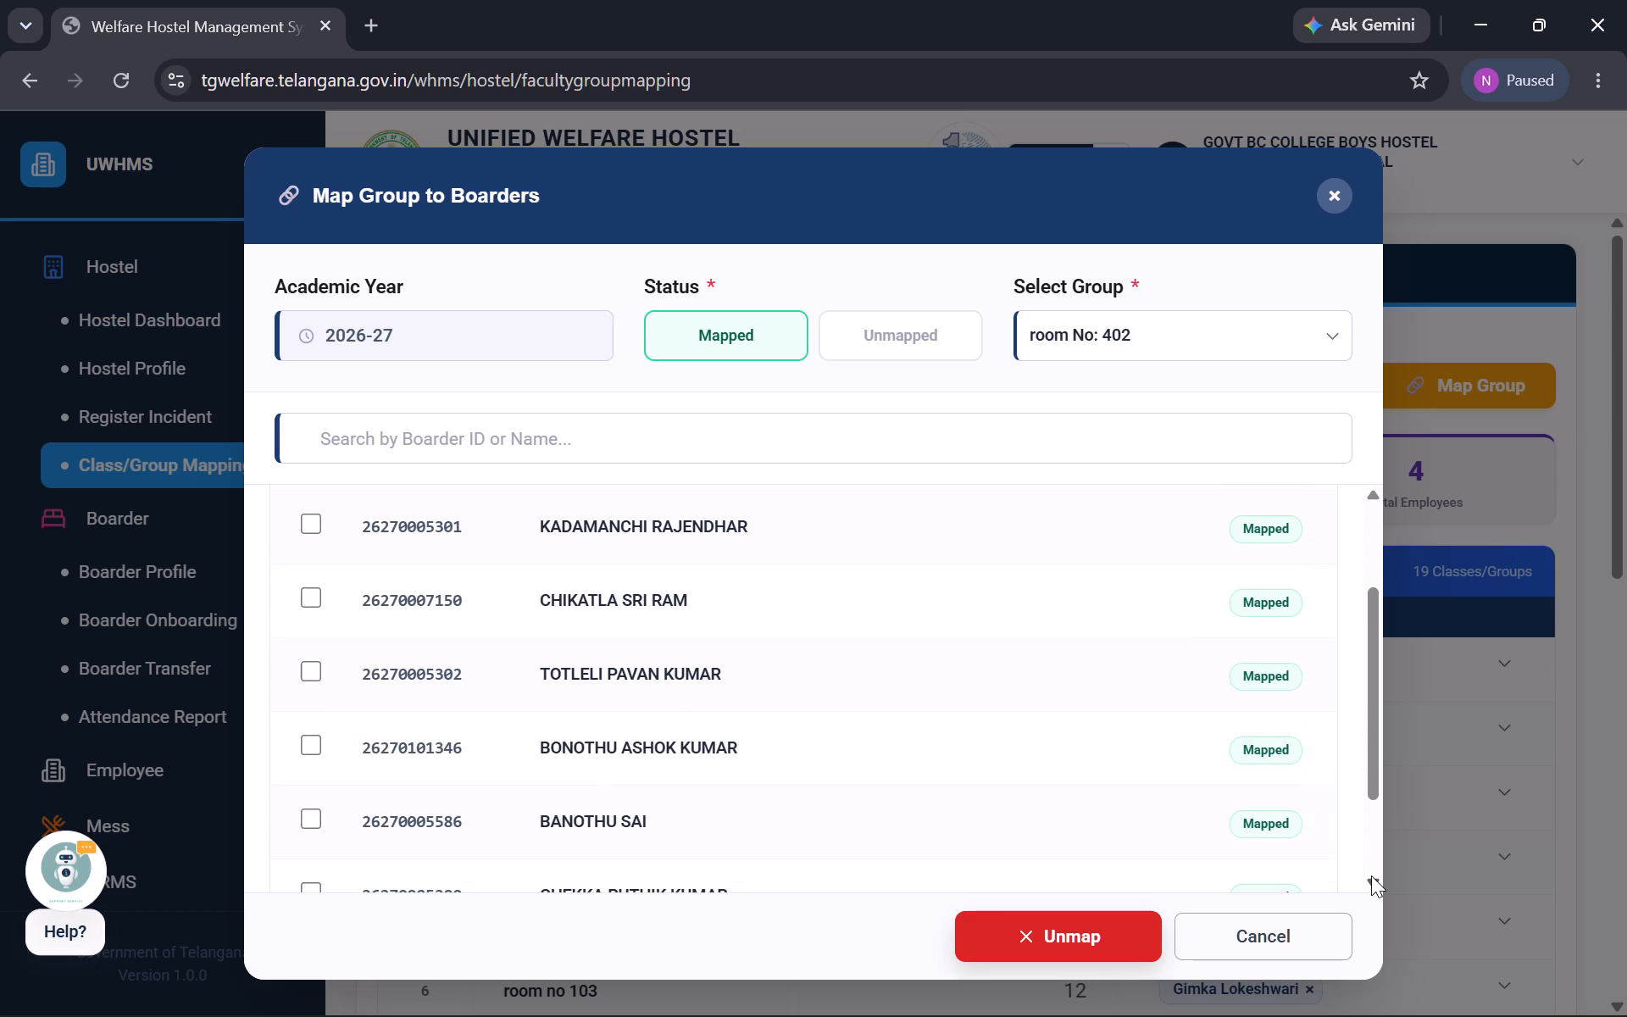
click(1371, 875)
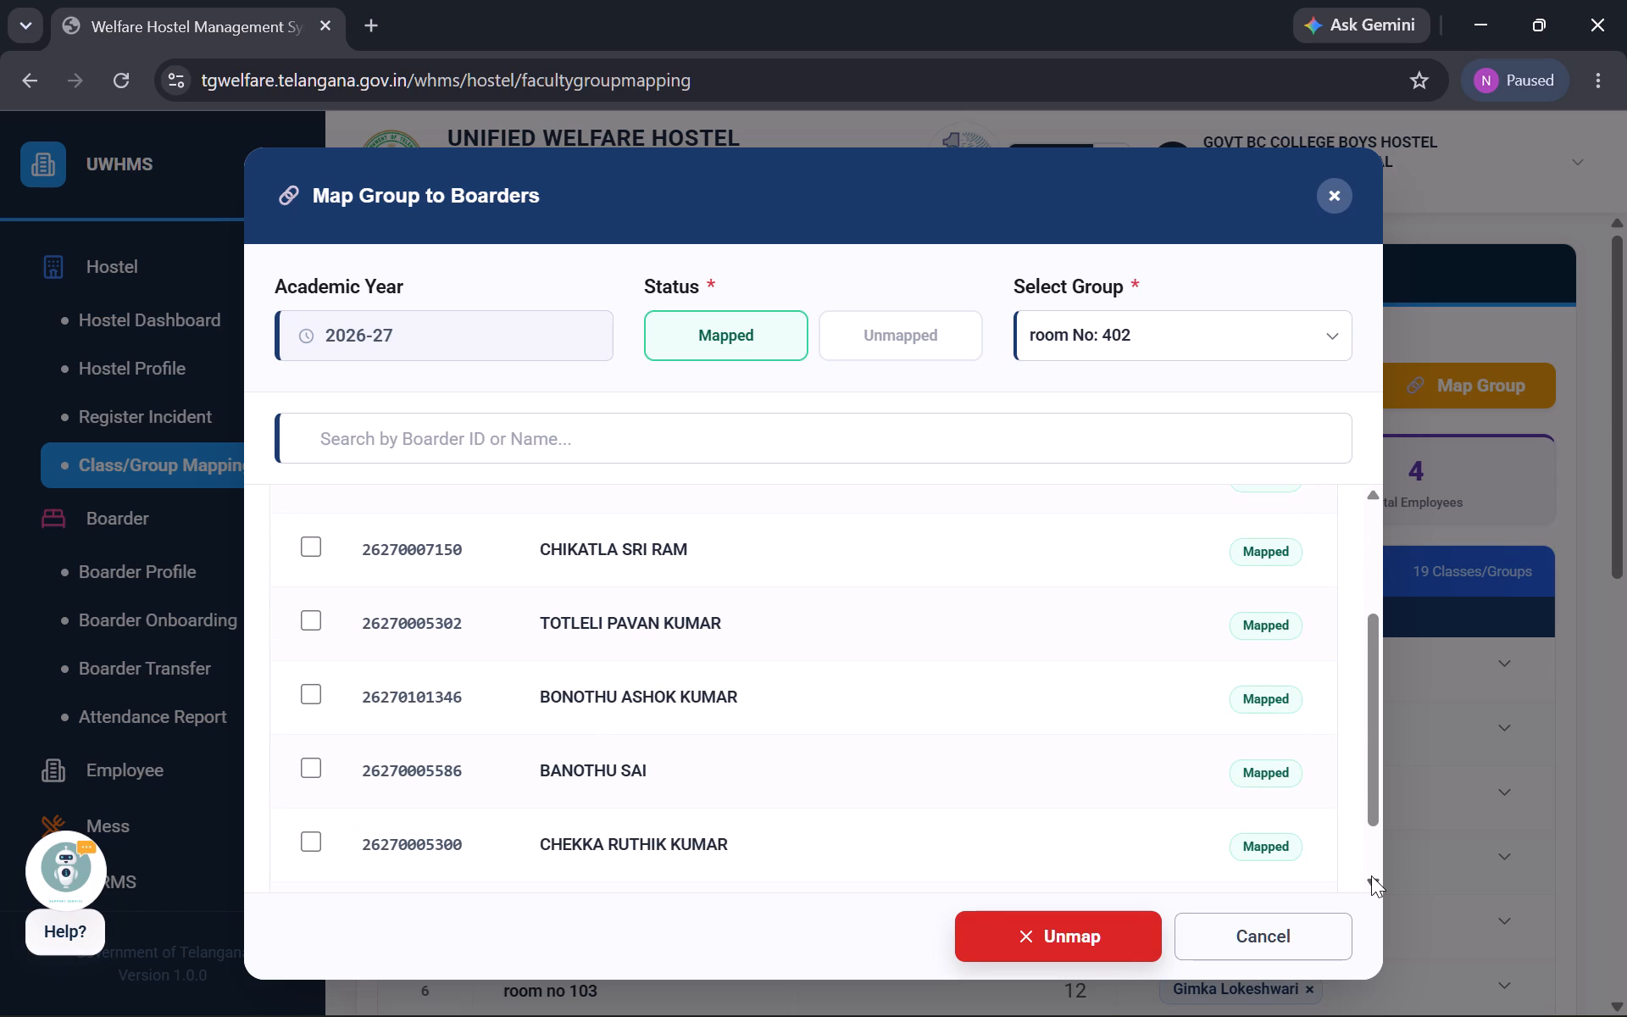